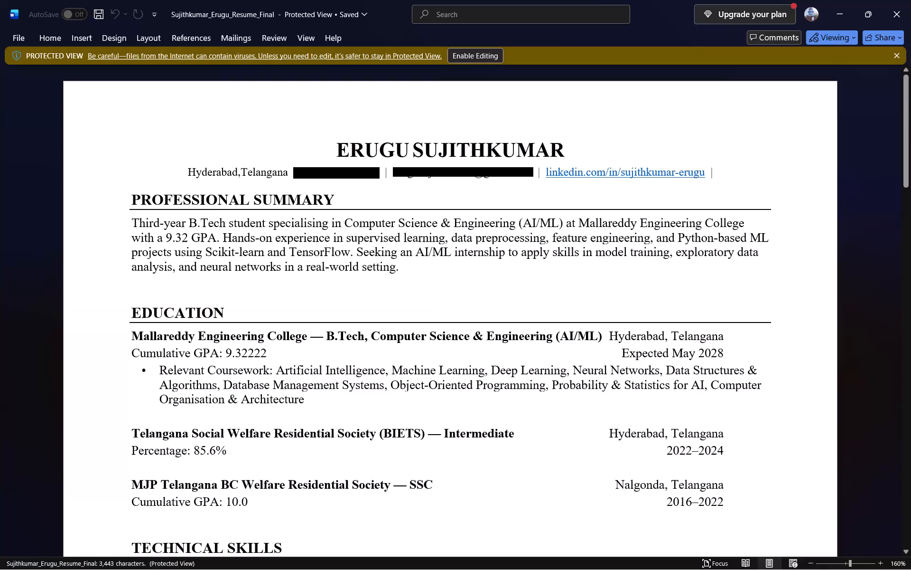
# Take the resume document out of Protected View so that it can be edited.
pyautogui.moveTo(574, 152); pyautogui.dragTo(373, 151)
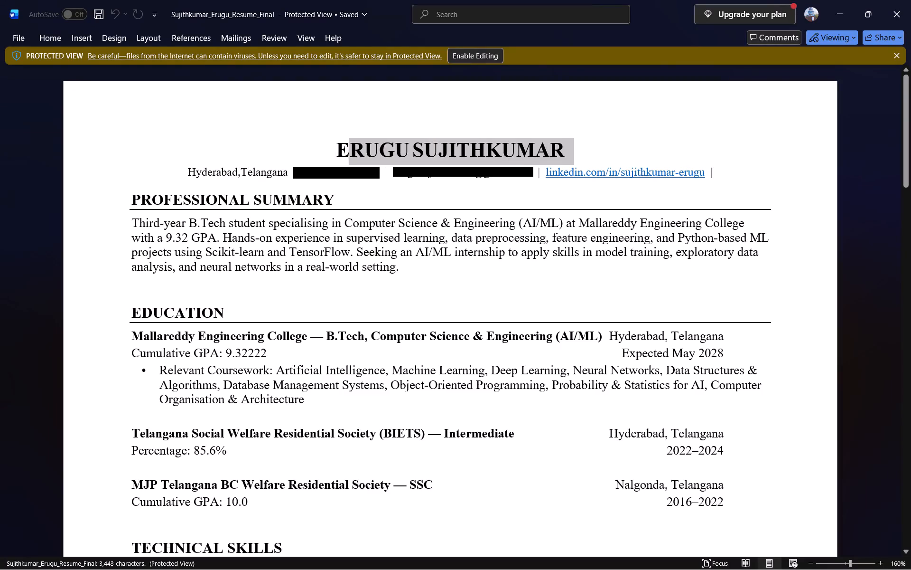
pyautogui.moveTo(373, 151); pyautogui.dragTo(474, 87)
pyautogui.click(469, 53)
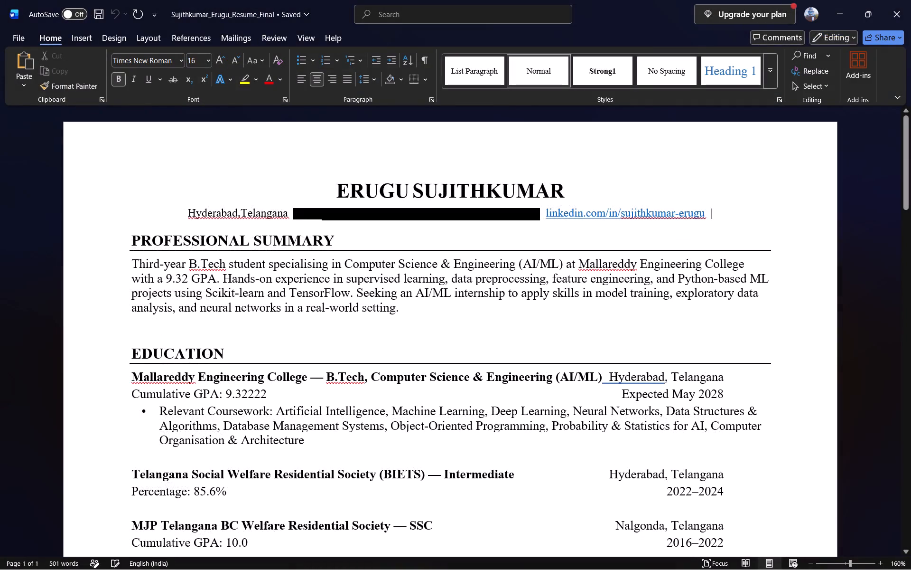
# Replace the name in the resume heading with the new candidate's full name in capitals, with a space between its two parts.
pyautogui.moveTo(562, 186); pyautogui.dragTo(349, 186)
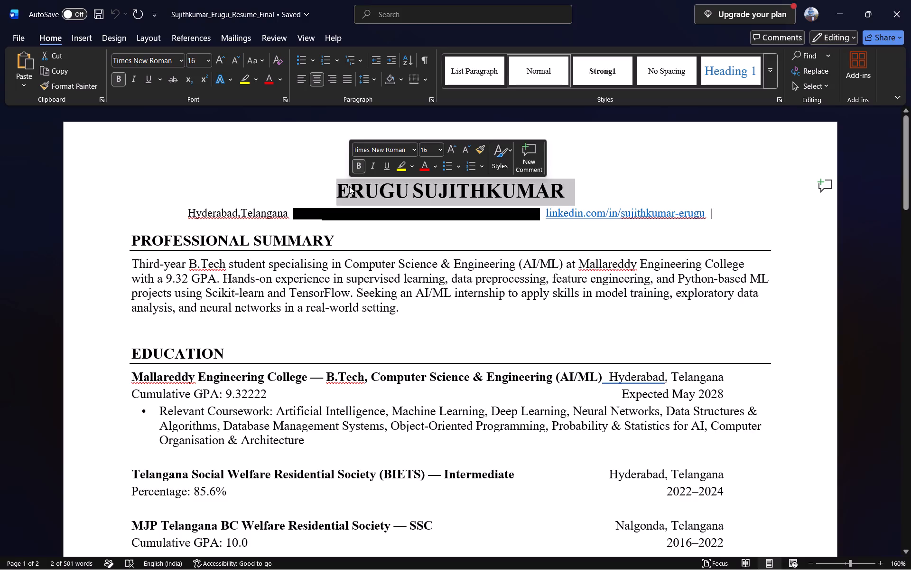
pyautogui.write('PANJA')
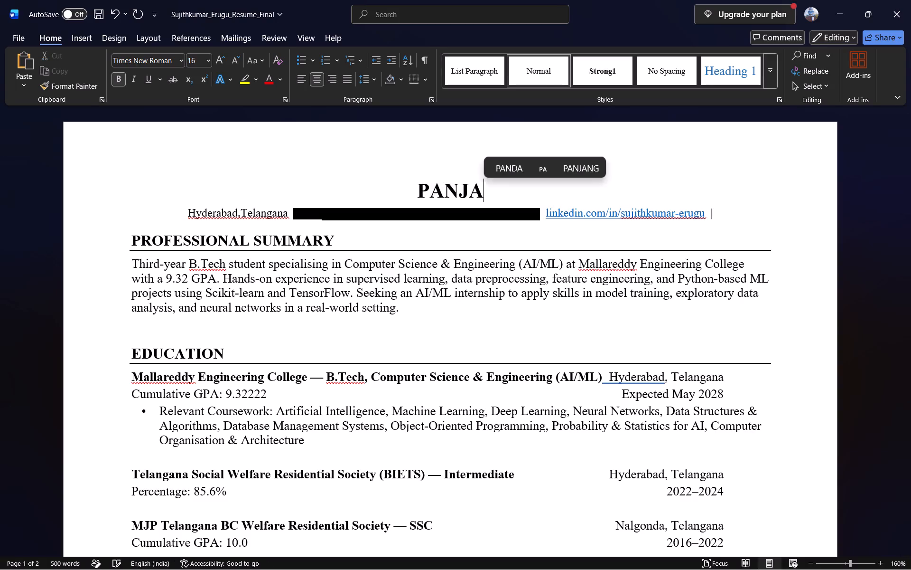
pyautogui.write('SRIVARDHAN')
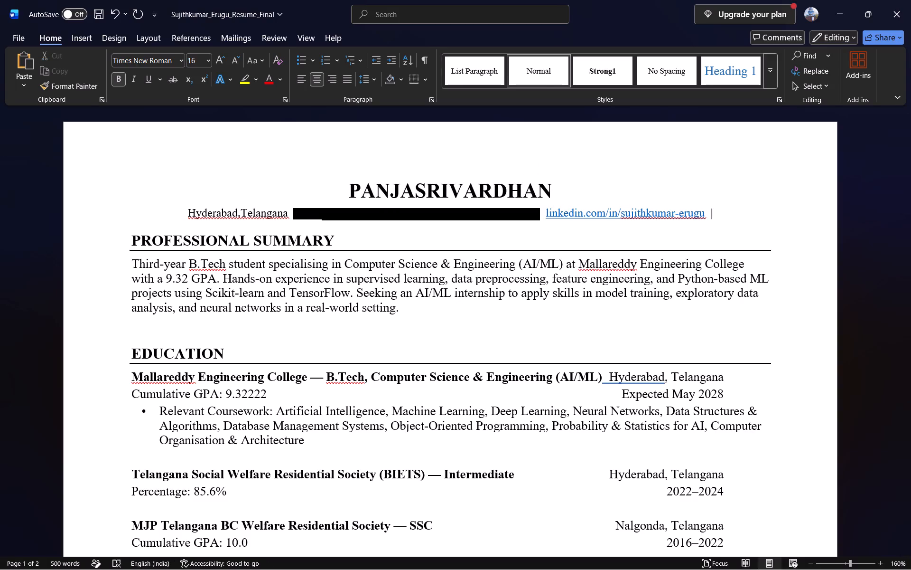
pyautogui.click(418, 190)
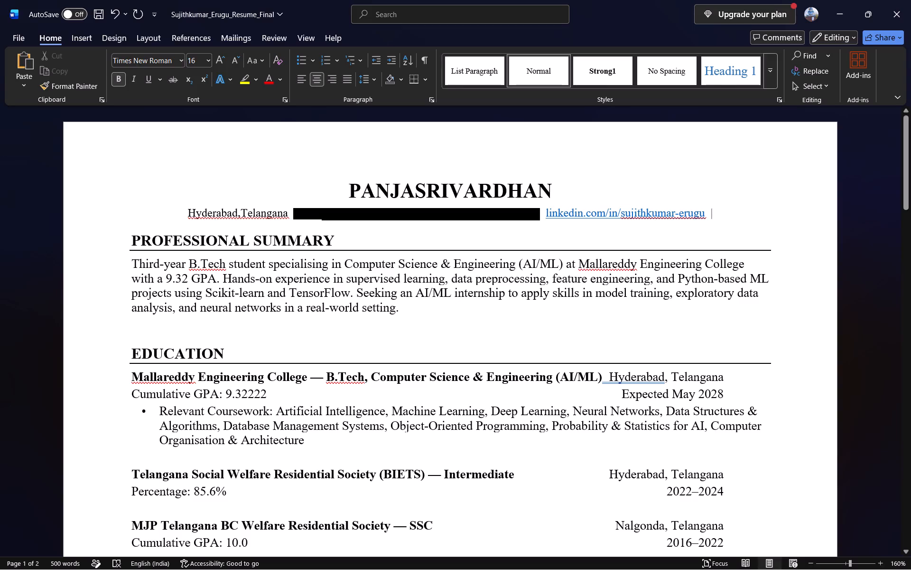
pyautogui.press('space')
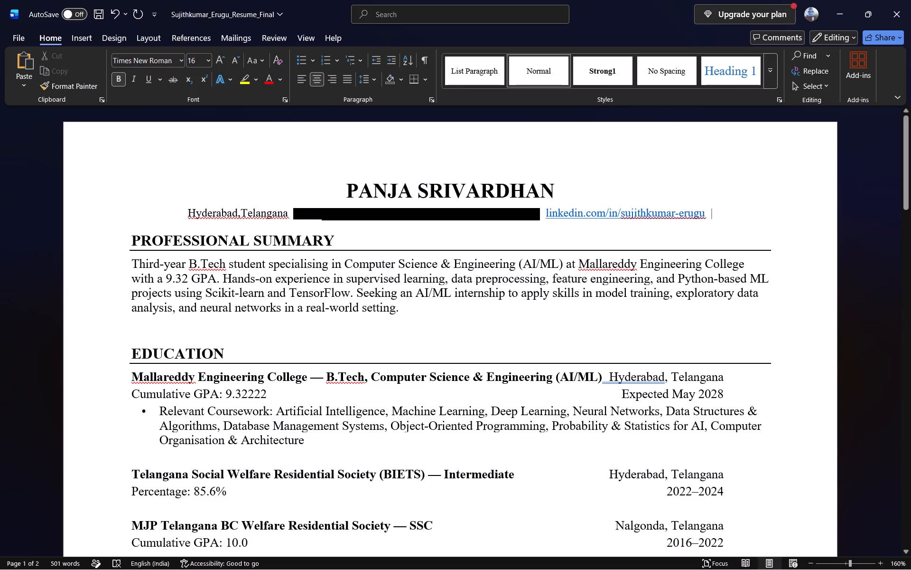
# Place the text cursor at the end of the first contact detail after the location, in the line below the name.
pyautogui.click(383, 214)
pyautogui.click(379, 215)
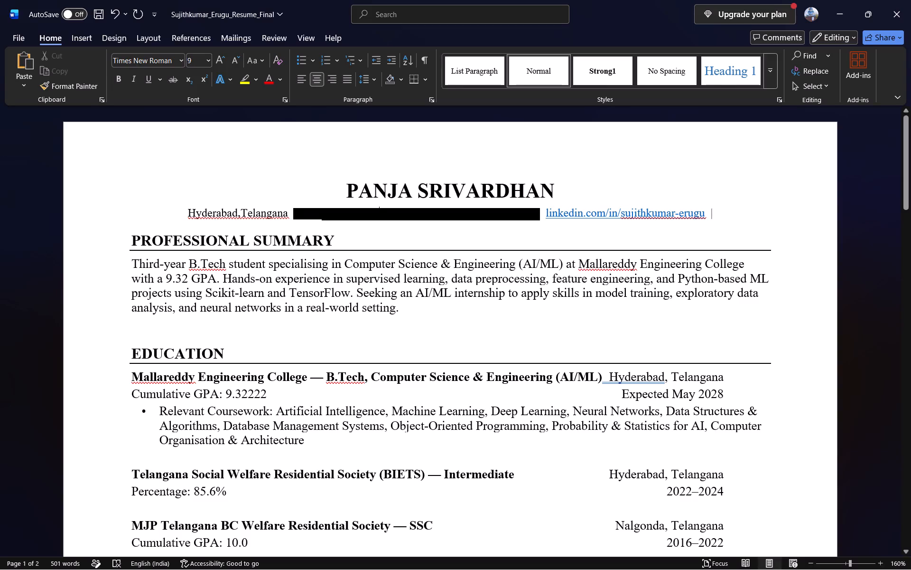
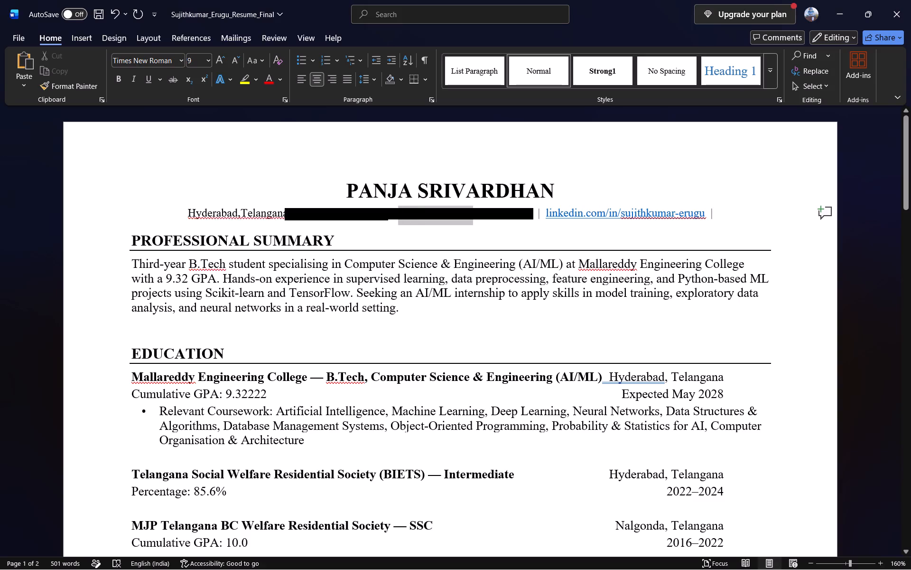
# Replace the user-name part of the email address in the contact line with the new candidate's name in lowercase, without spaces.
pyautogui.moveTo(398, 212); pyautogui.dragTo(394, 211)
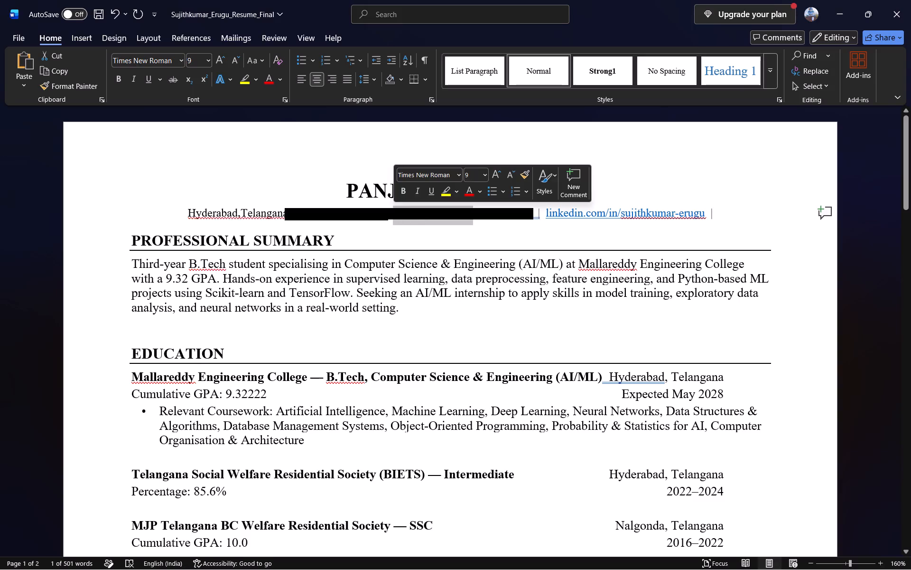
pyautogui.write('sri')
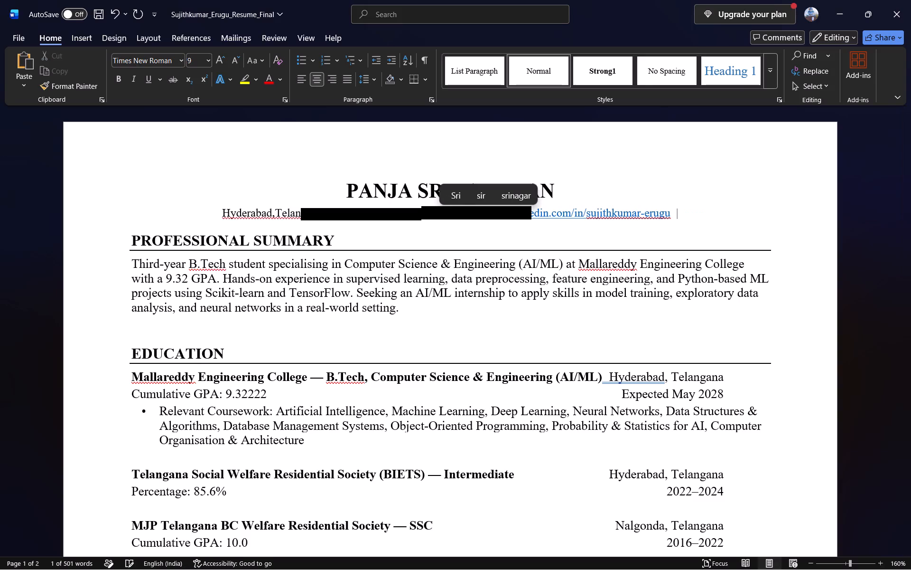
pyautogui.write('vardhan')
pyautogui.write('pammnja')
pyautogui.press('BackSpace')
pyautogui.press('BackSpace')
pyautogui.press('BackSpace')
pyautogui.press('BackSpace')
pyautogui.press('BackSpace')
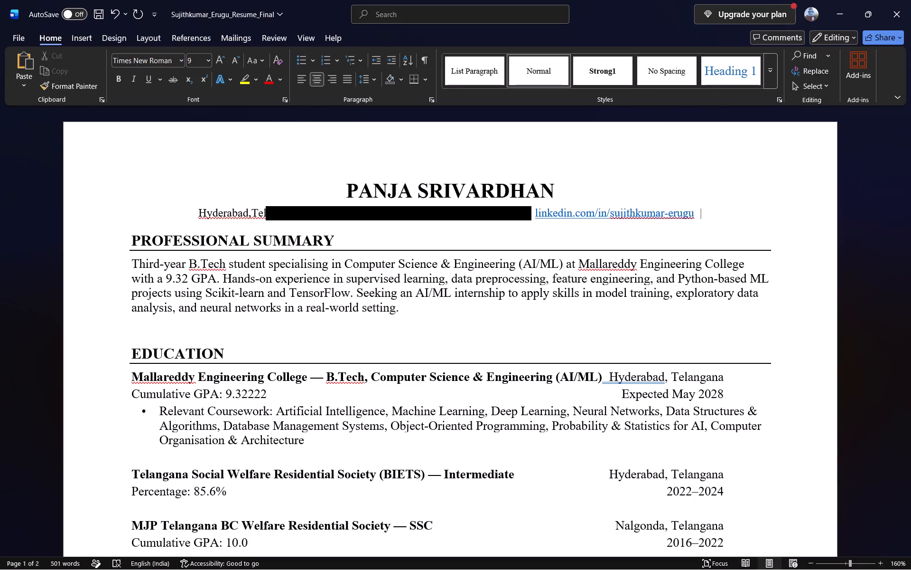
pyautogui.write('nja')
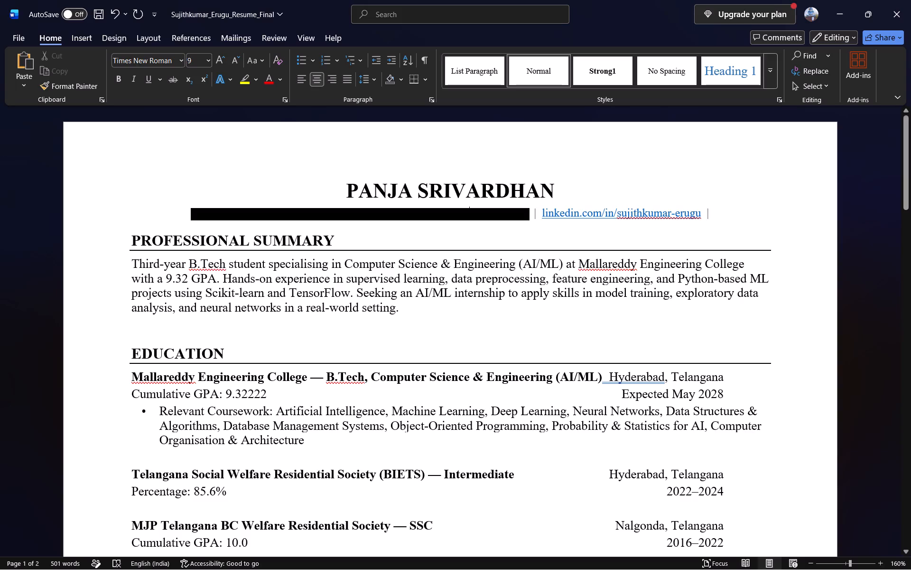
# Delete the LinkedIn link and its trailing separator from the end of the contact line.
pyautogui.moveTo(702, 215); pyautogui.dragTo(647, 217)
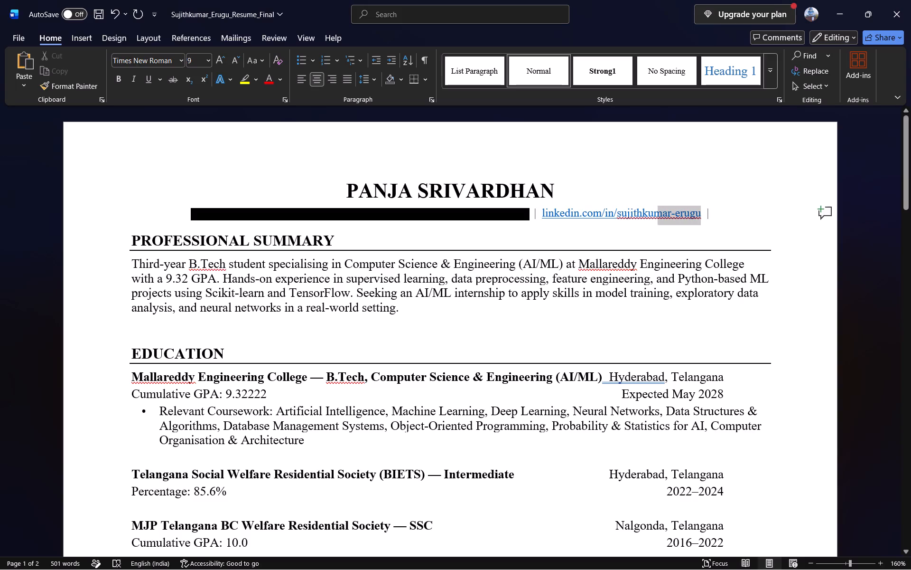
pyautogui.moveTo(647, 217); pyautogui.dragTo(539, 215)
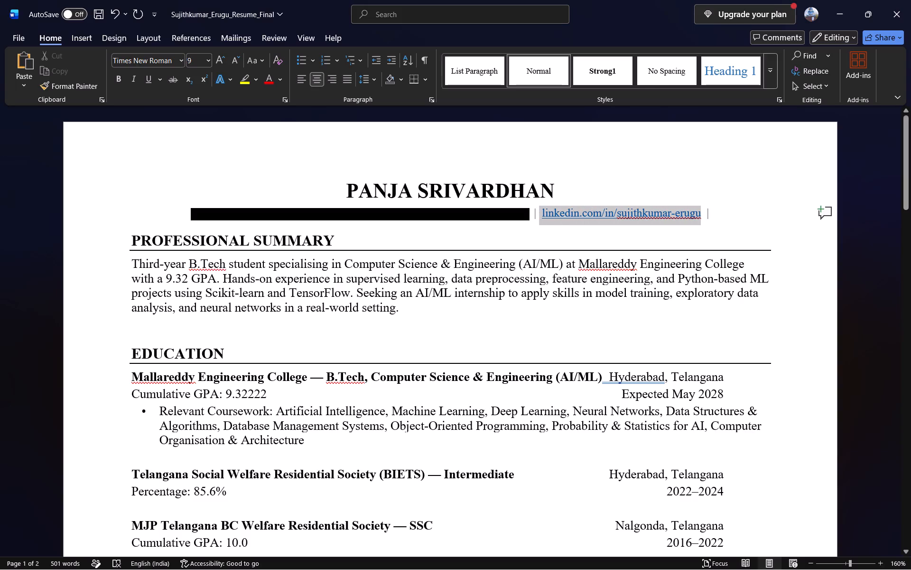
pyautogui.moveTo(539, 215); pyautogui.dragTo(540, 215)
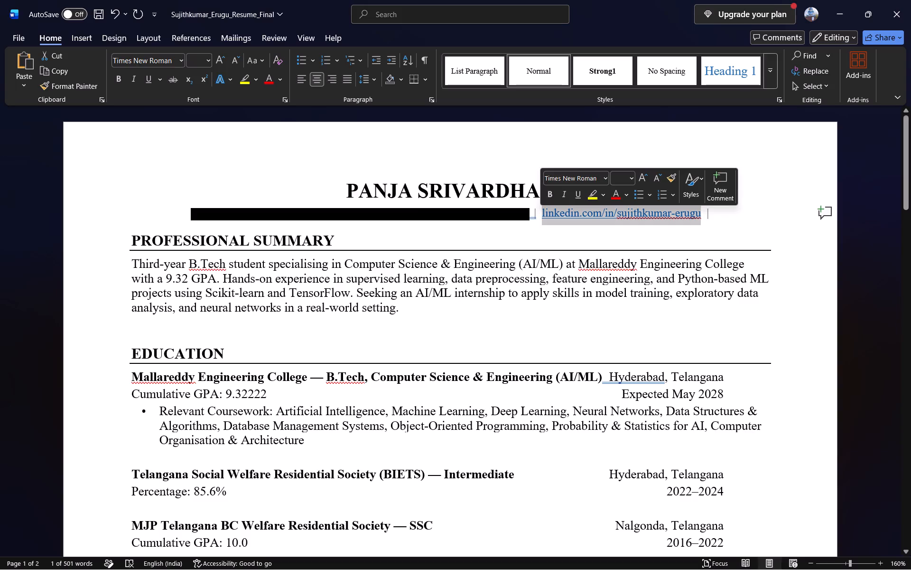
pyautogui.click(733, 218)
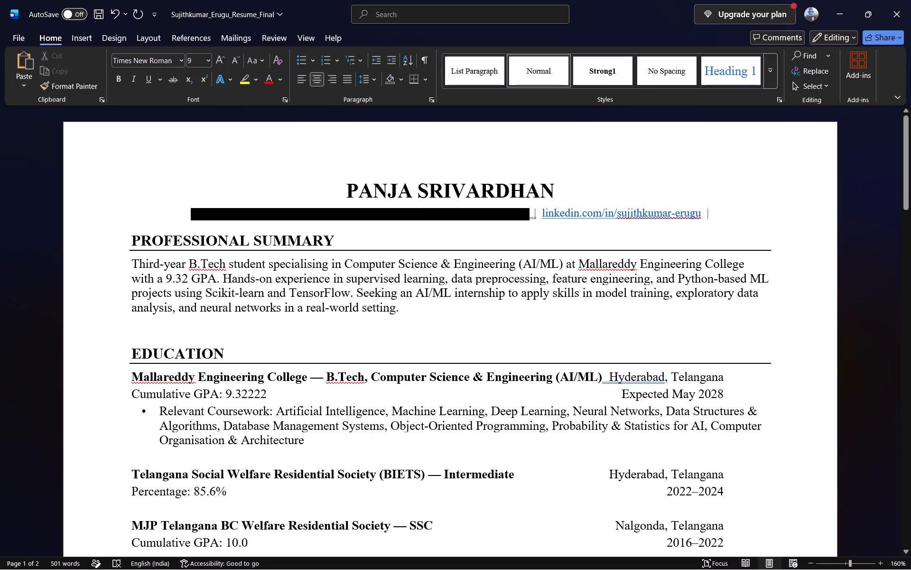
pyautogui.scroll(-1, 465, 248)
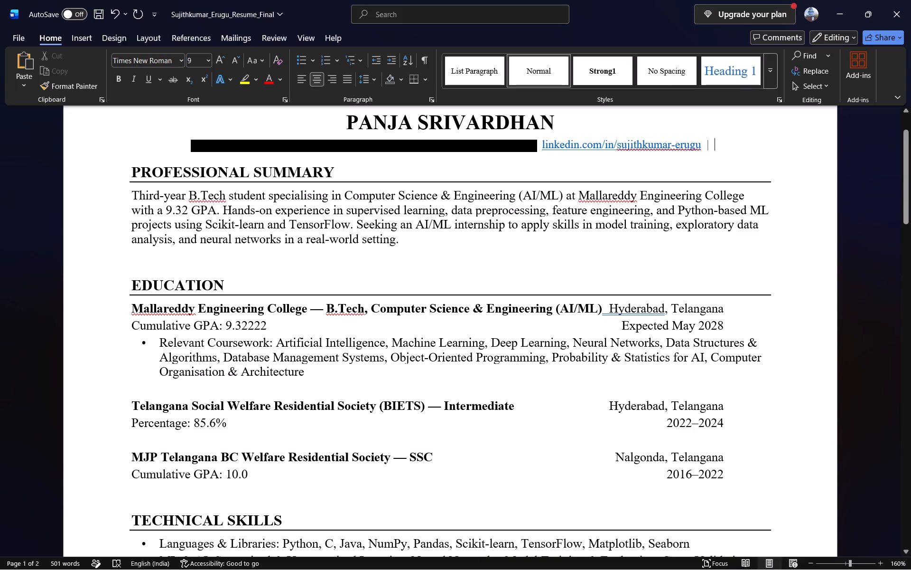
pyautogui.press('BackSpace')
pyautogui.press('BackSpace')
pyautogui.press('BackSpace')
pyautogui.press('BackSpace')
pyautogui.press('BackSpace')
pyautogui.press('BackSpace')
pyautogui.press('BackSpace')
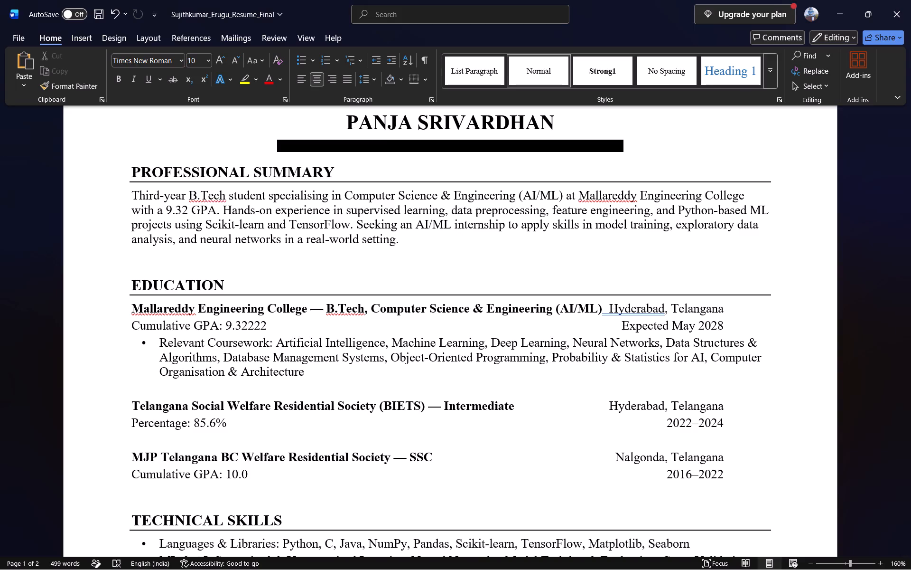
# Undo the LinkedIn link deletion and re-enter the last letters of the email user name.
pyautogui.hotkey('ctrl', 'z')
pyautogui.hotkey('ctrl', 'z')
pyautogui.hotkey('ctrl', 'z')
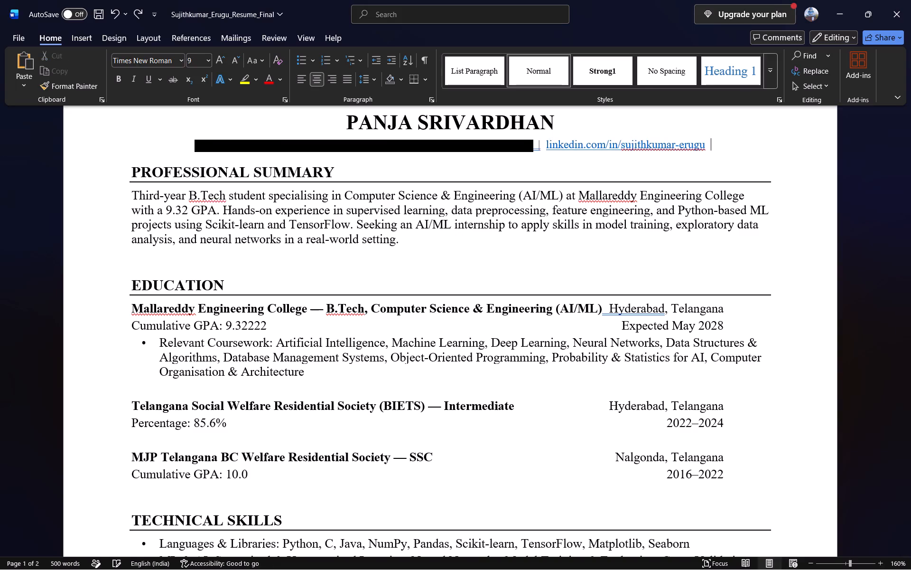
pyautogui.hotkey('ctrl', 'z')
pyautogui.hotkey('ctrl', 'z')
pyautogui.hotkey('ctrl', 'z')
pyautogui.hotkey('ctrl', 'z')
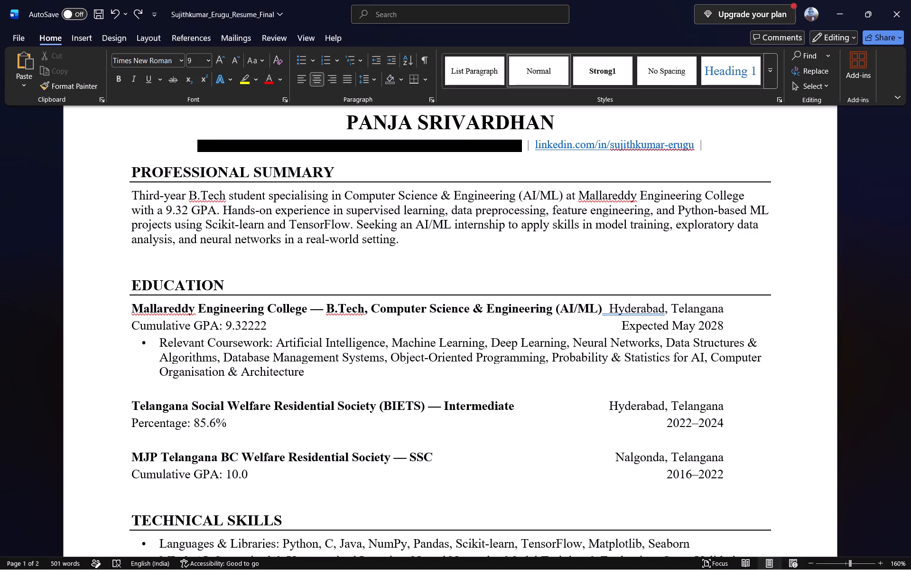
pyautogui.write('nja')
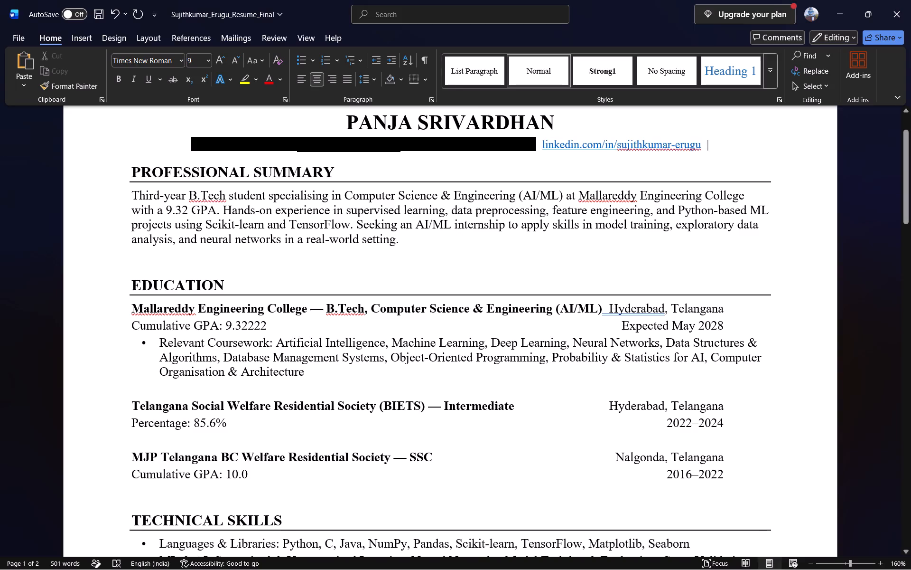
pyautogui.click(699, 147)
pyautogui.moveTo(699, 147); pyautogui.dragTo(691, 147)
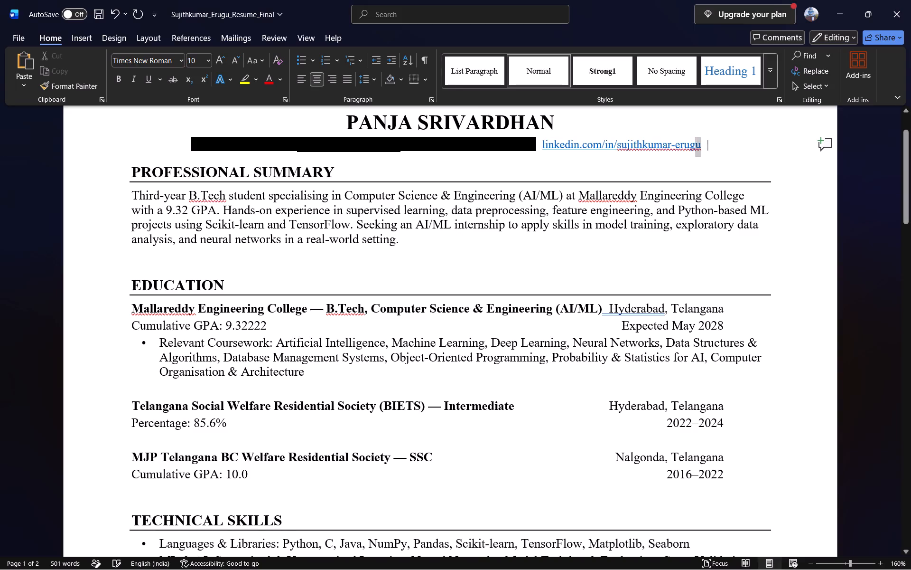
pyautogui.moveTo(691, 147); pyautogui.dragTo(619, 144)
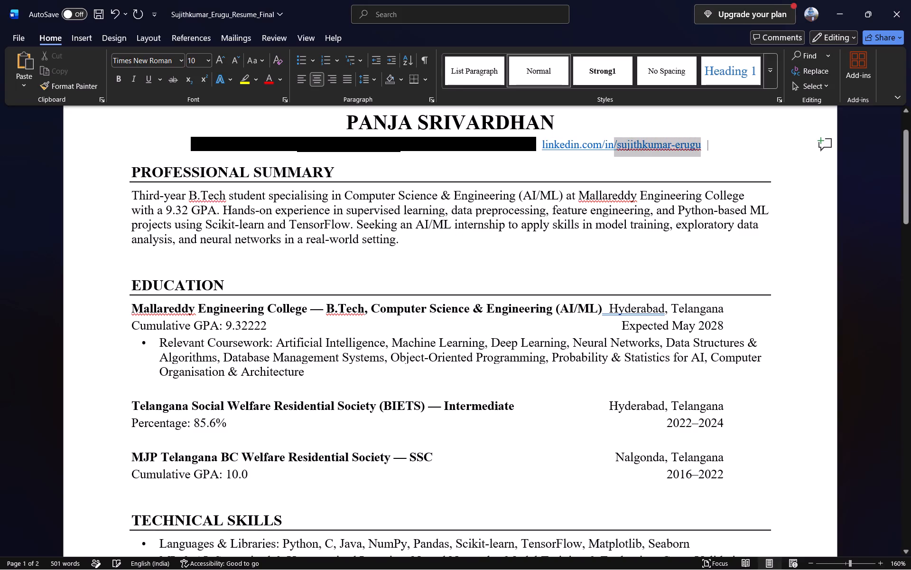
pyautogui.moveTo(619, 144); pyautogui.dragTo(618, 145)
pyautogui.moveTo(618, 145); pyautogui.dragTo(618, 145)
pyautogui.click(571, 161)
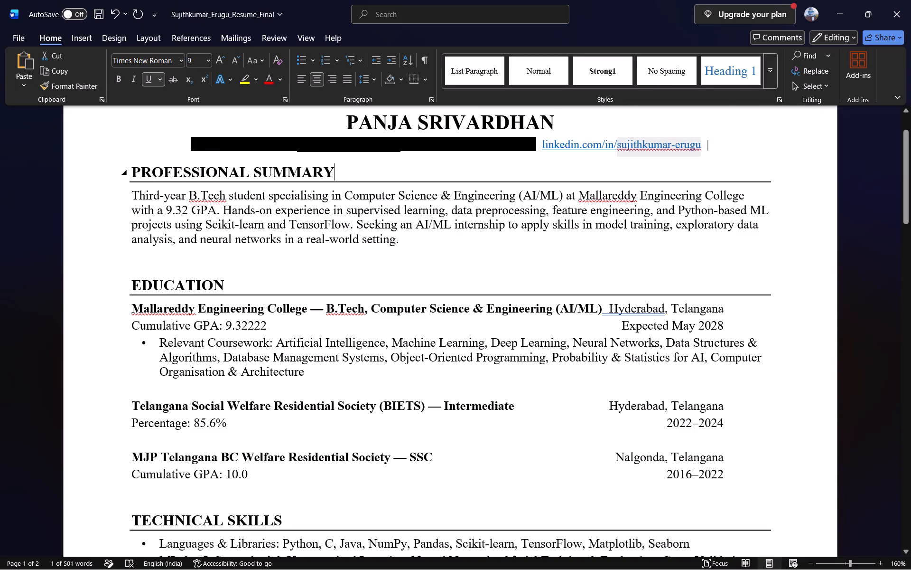
# Set the GPA in the professional summary to 7.24.
pyautogui.scroll(-1, 571, 161)
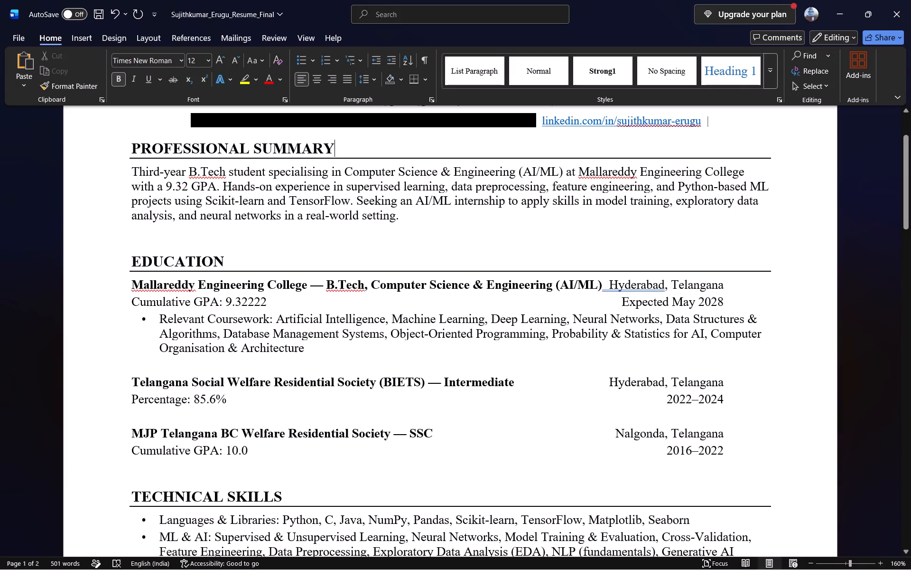
pyautogui.moveTo(167, 187); pyautogui.dragTo(187, 186)
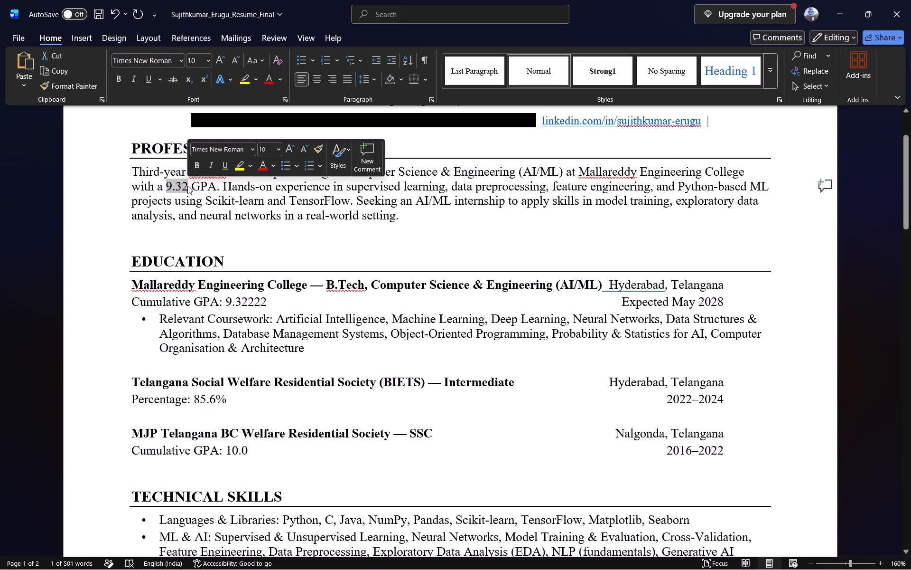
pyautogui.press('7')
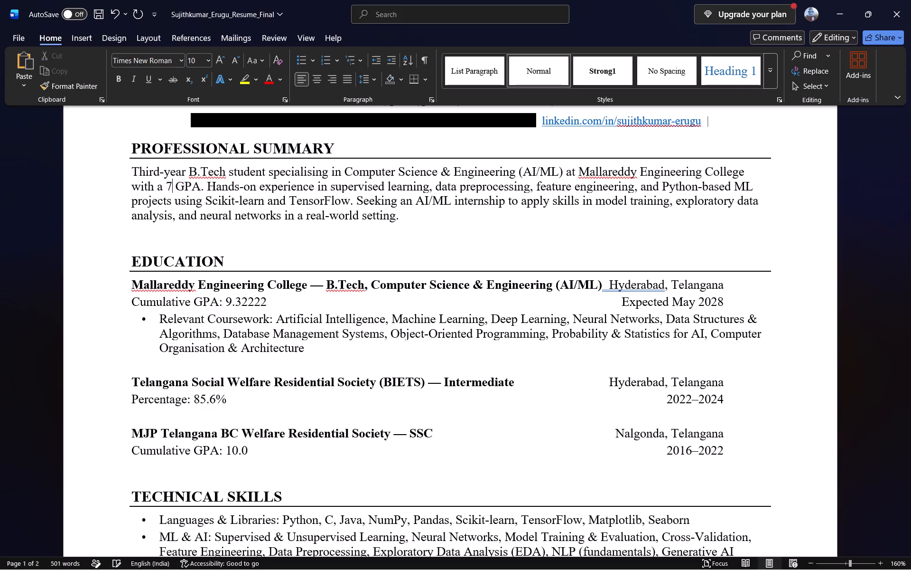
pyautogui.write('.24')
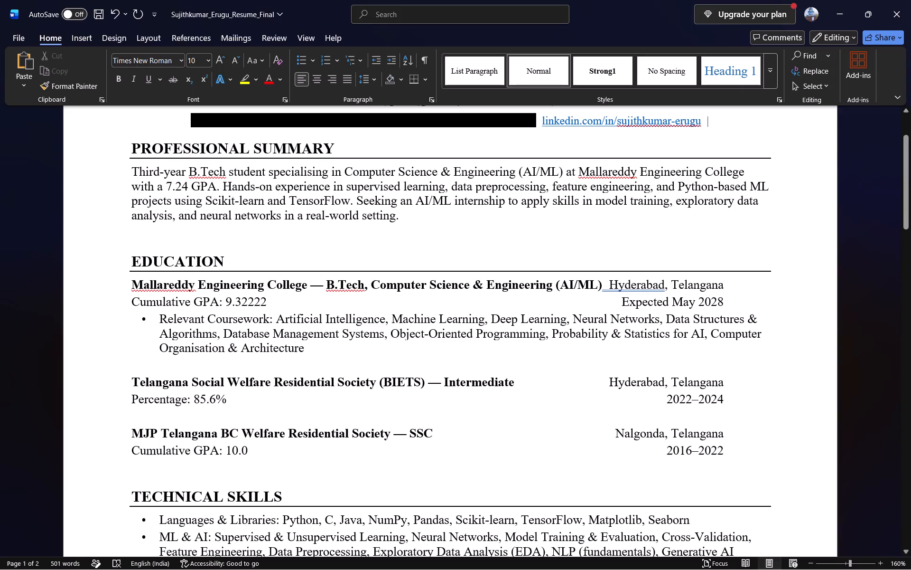
# Set the cumulative GPA under Mallareddy Engineering College in the Education section to 7.24.
pyautogui.scroll(-1, 447, 266)
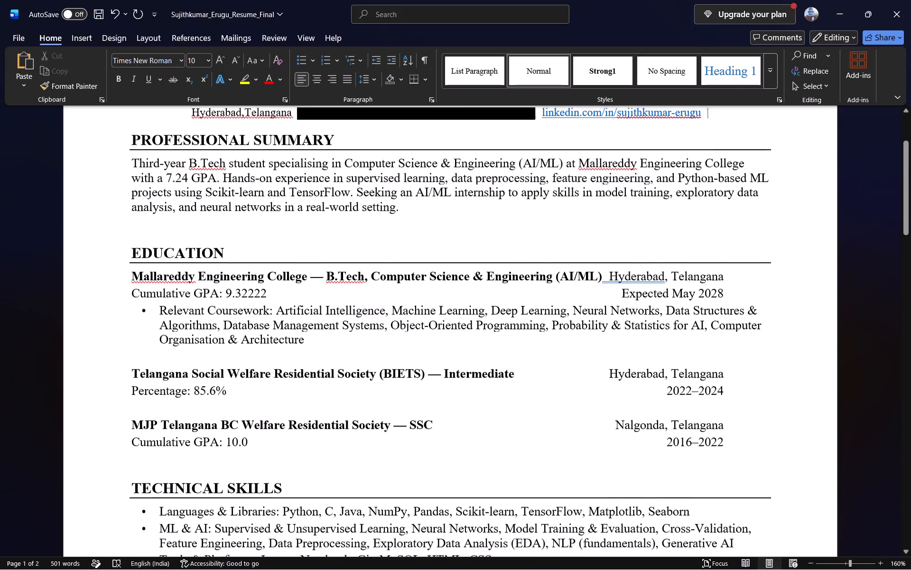
pyautogui.scroll(-1, 447, 266)
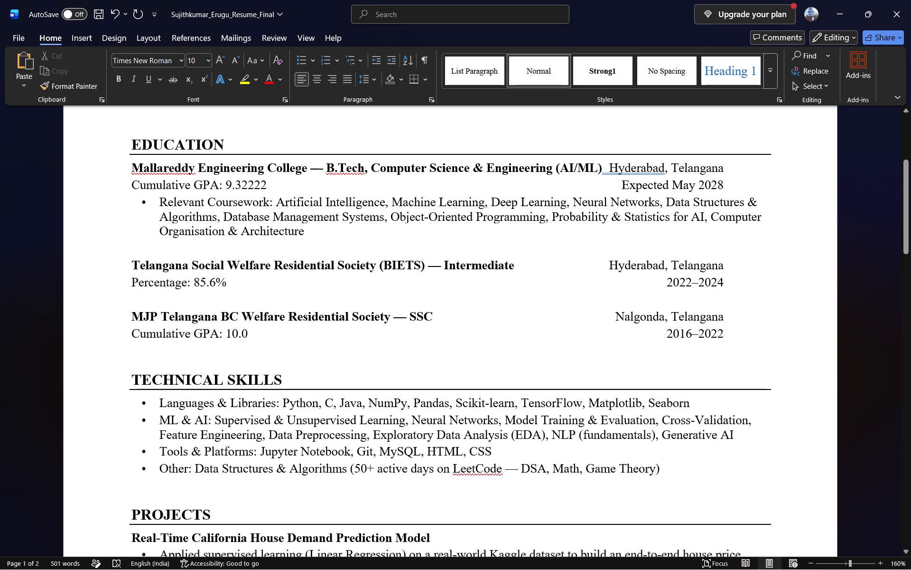
pyautogui.click(277, 183)
pyautogui.press('BackSpace')
pyautogui.press('BackSpace')
pyautogui.press('BackSpace')
pyautogui.press('BackSpace')
pyautogui.press('BackSpace')
pyautogui.press('BackSpace')
pyautogui.press('BackSpace')
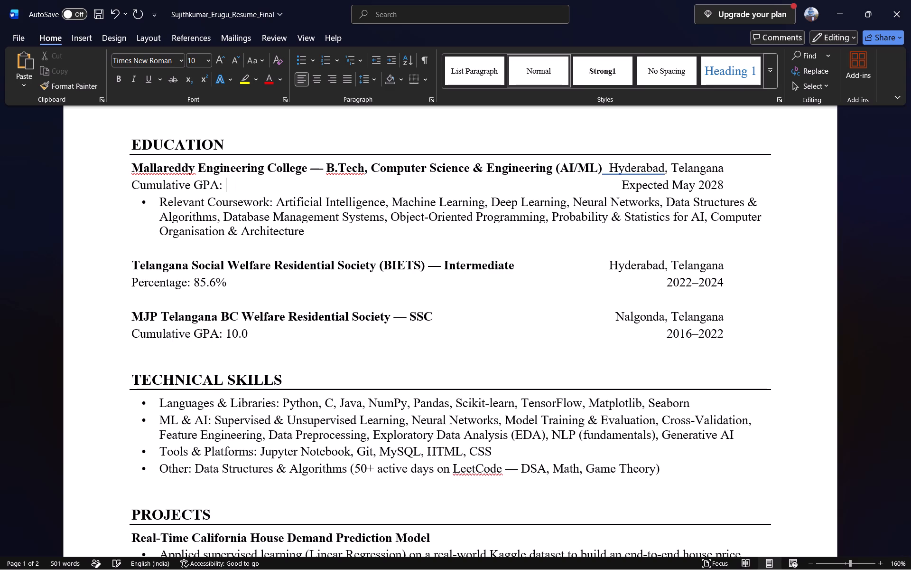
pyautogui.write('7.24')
# Replace "Telangana Social Welfare Residential Society" in the Intermediate education entry with "Srichitanya junior college", keeping "(BIETS)".
pyautogui.hscroll(1, 277, 183)
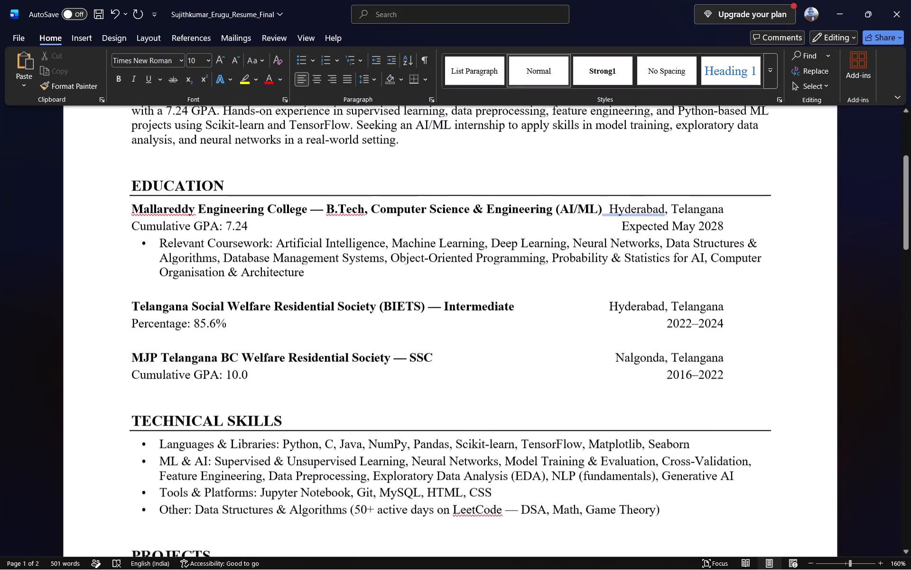
pyautogui.hscroll(2, 277, 183)
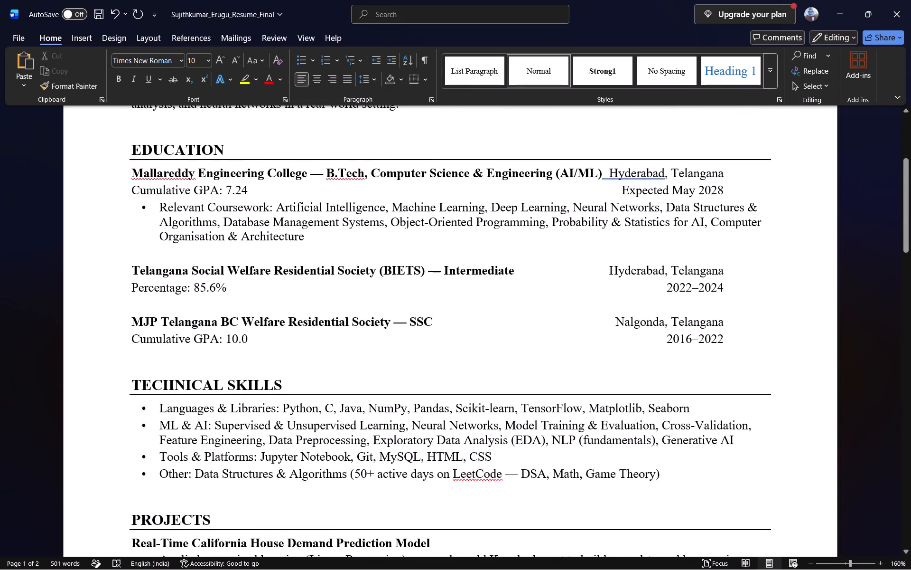
pyautogui.moveTo(131, 268); pyautogui.dragTo(411, 266)
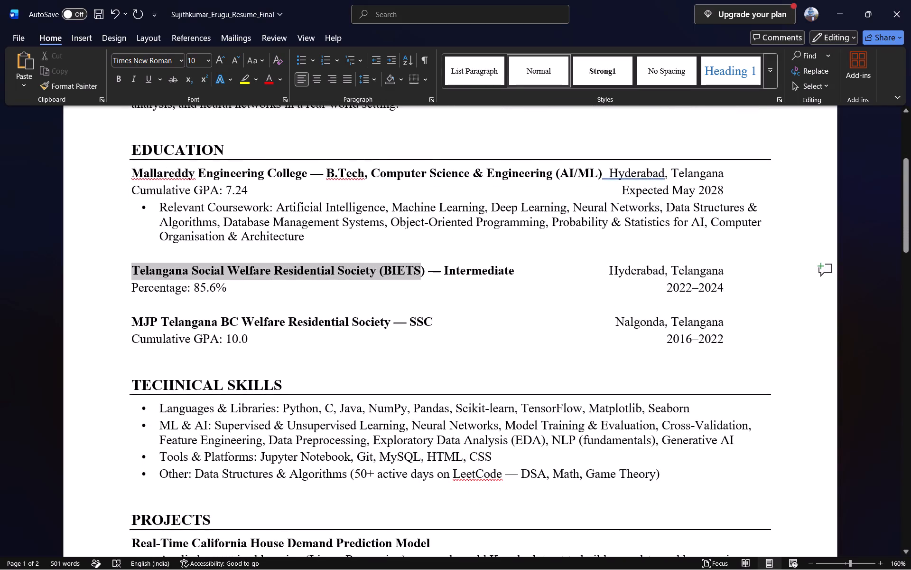
pyautogui.moveTo(411, 266); pyautogui.dragTo(425, 267)
pyautogui.moveTo(425, 267); pyautogui.dragTo(425, 267)
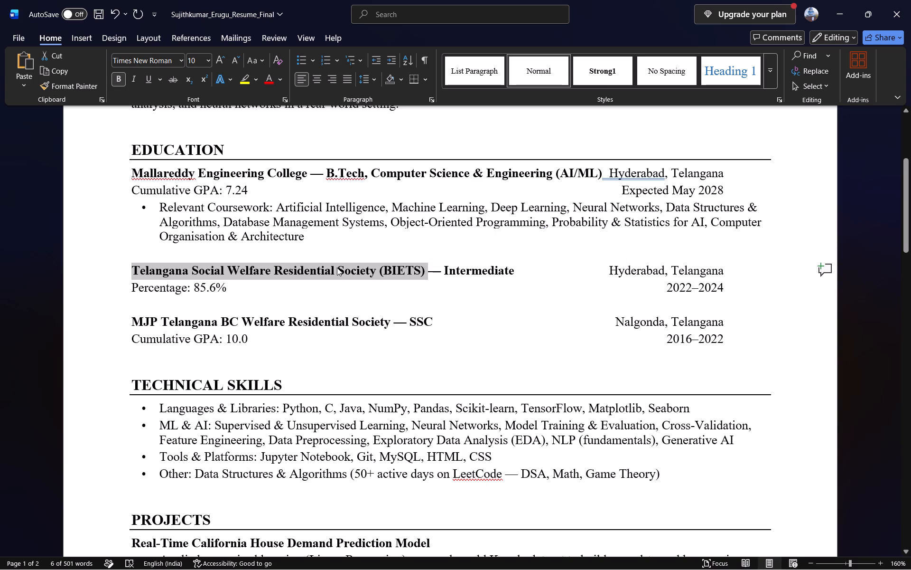
pyautogui.click(337, 267)
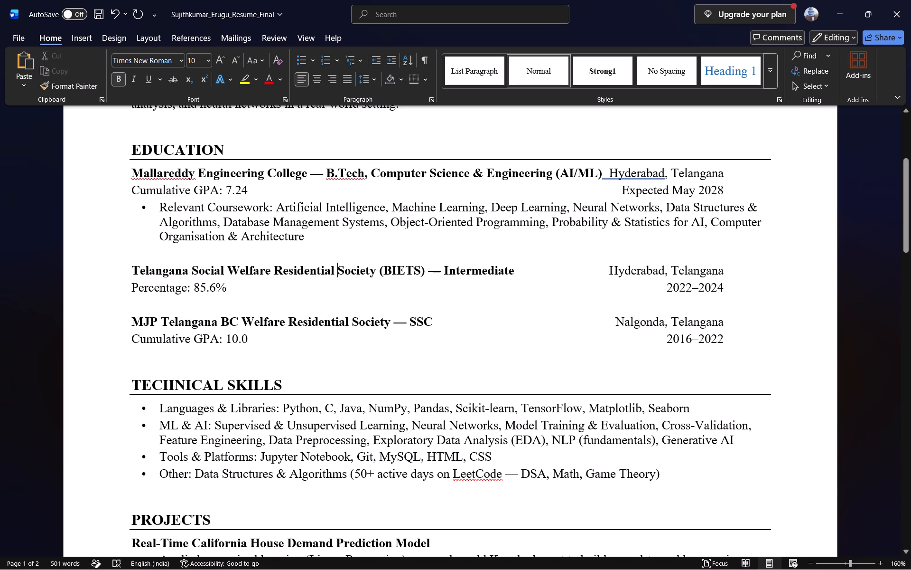
pyautogui.moveTo(376, 270); pyautogui.dragTo(340, 268)
pyautogui.moveTo(340, 268); pyautogui.dragTo(146, 270)
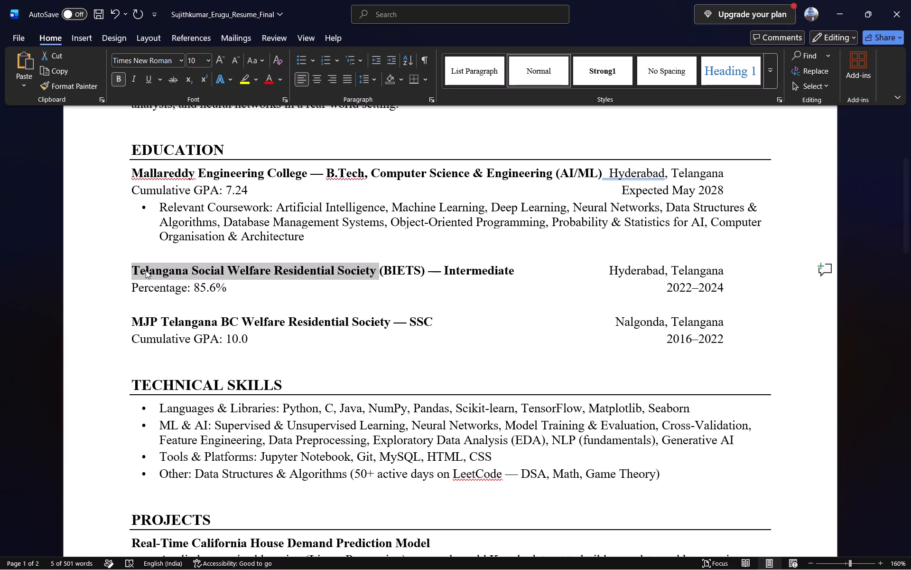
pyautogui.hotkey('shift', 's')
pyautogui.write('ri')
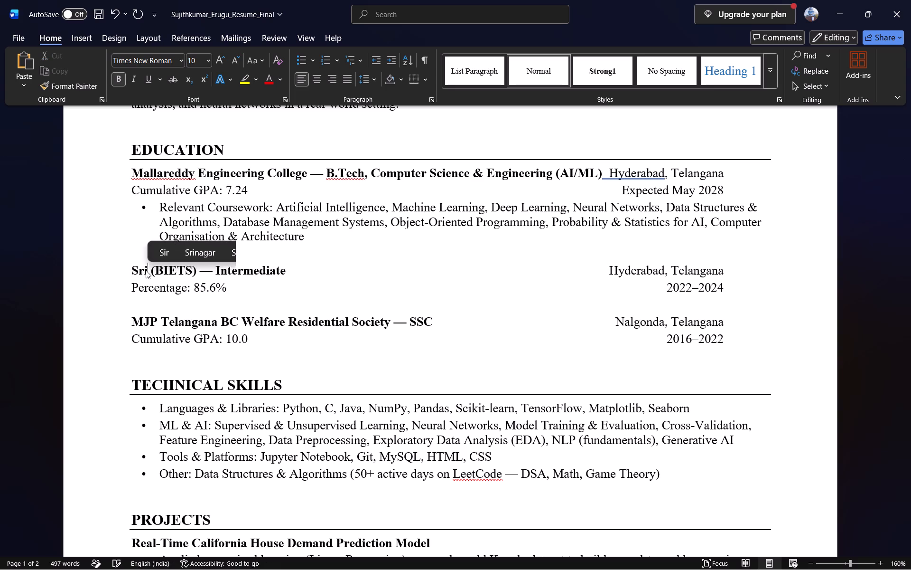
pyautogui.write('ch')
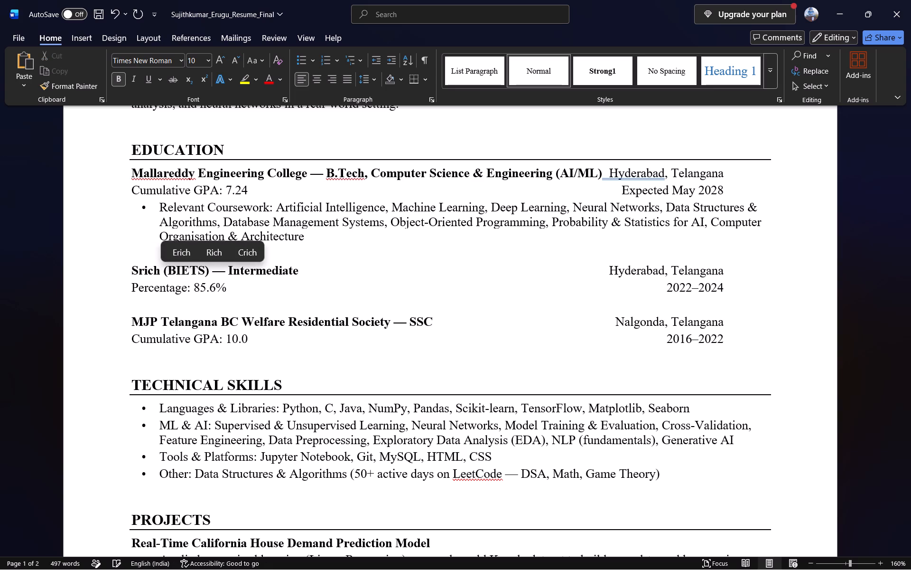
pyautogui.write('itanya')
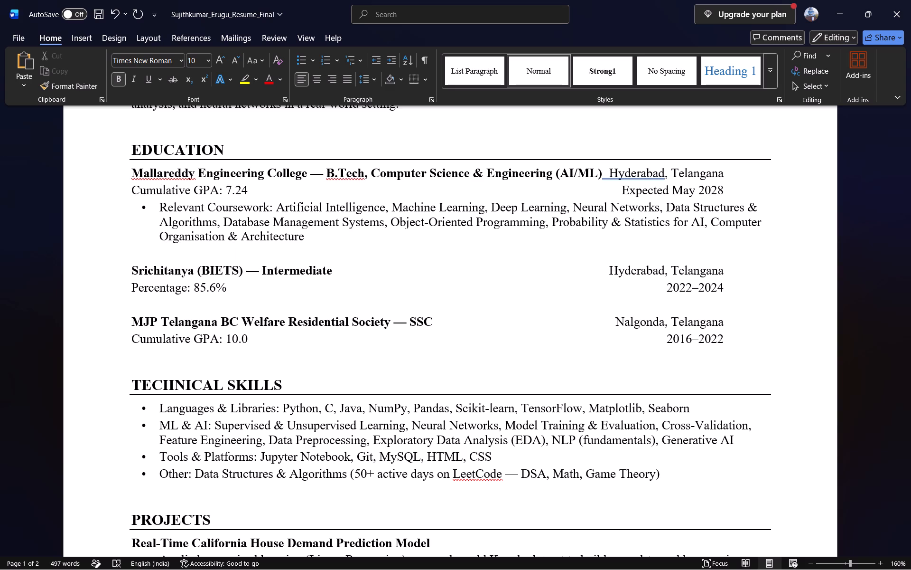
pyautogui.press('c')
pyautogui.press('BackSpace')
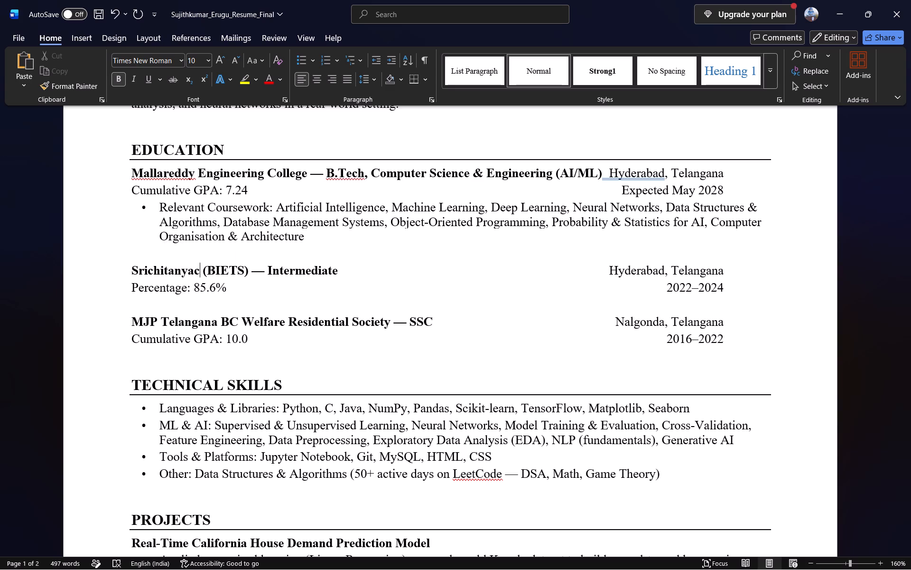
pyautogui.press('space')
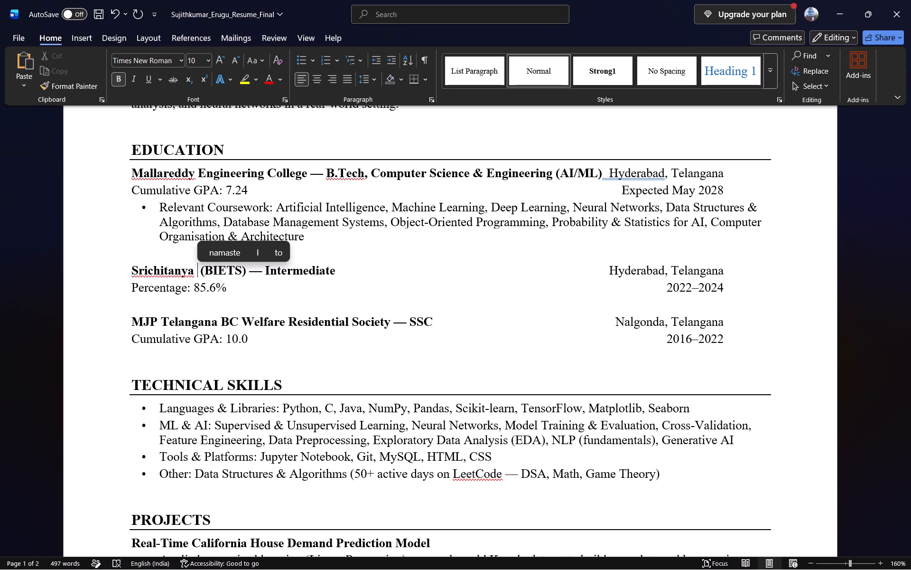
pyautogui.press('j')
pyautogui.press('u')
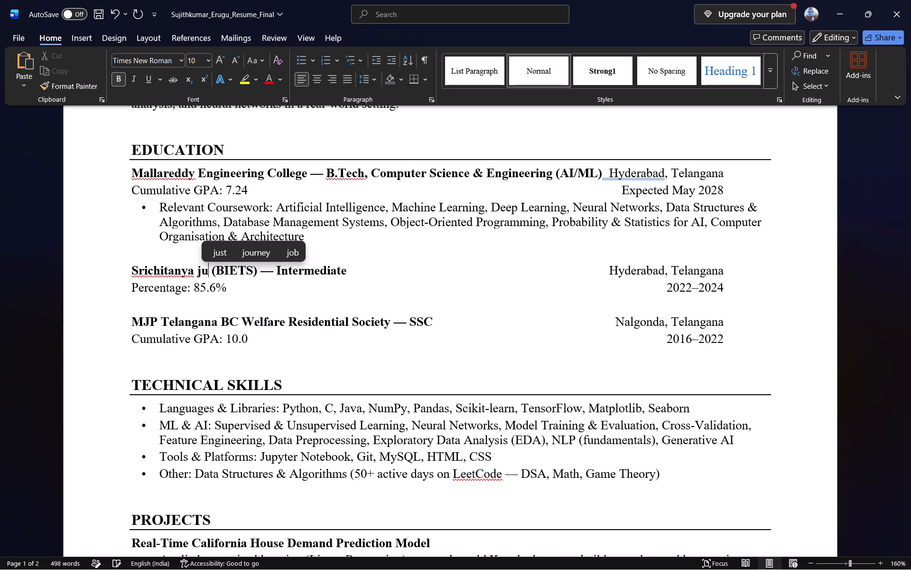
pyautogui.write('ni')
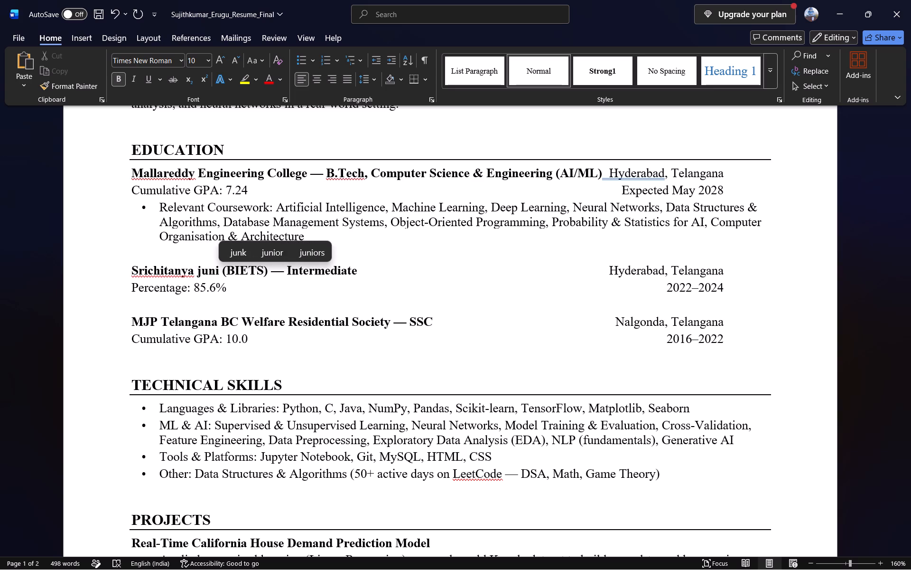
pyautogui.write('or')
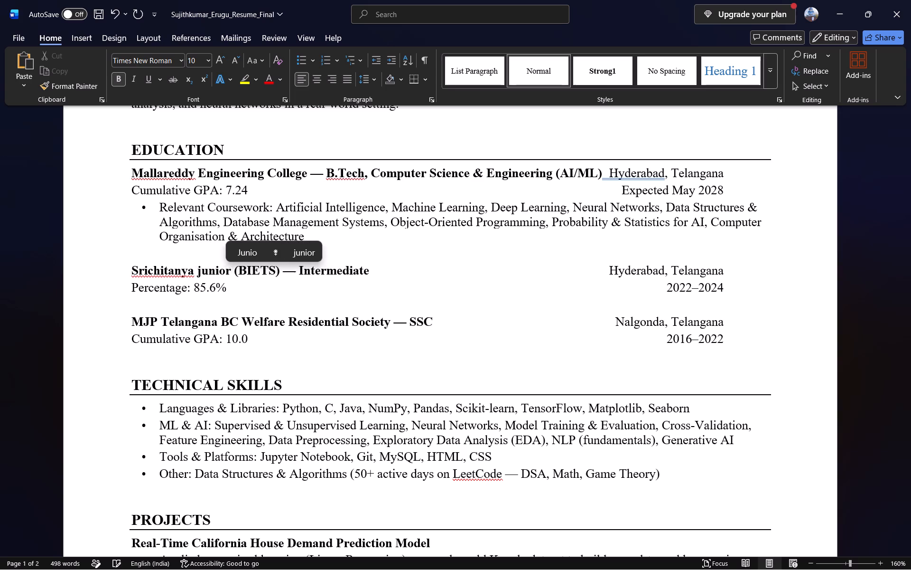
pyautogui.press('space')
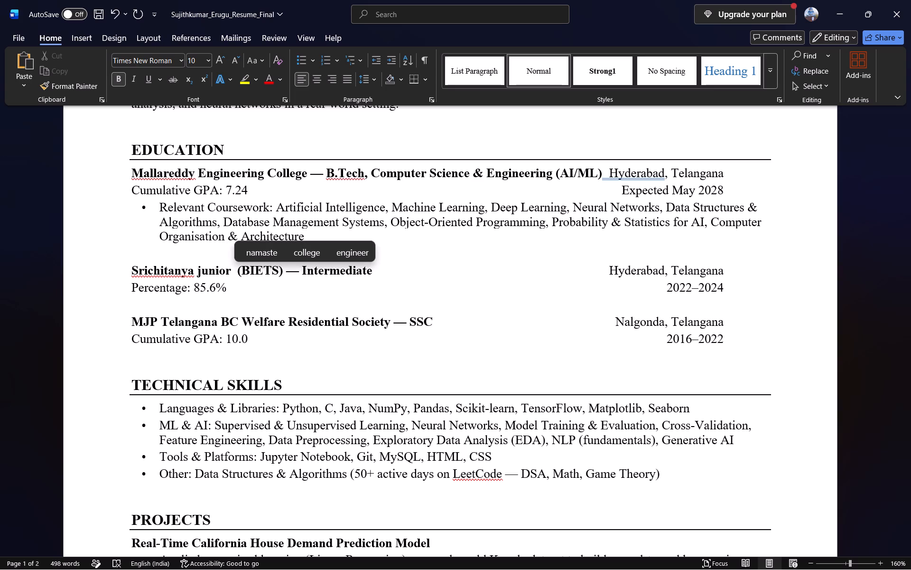
pyautogui.click(303, 253)
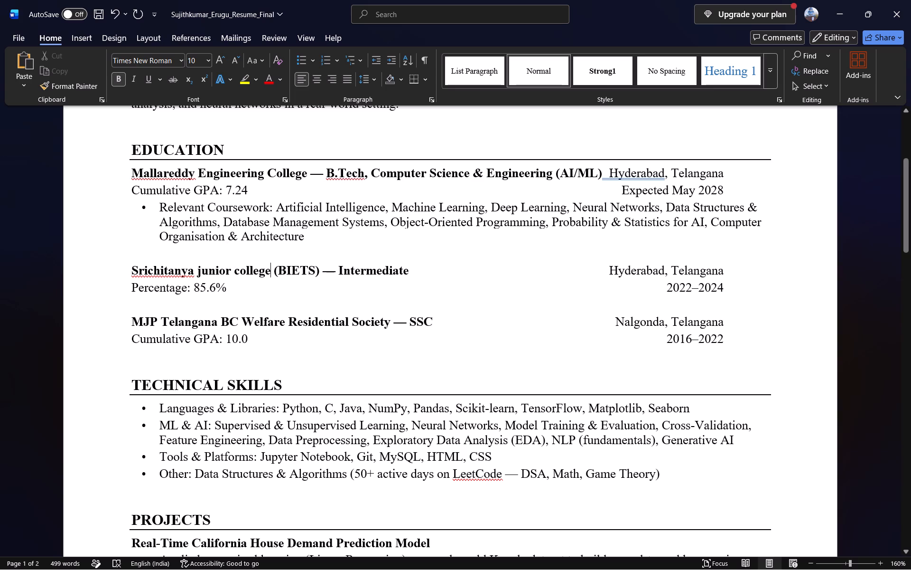
# Capitalize the initial letters of "Junior College" in the Intermediate entry's institution name.
pyautogui.click(240, 272)
pyautogui.press('BackSpace')
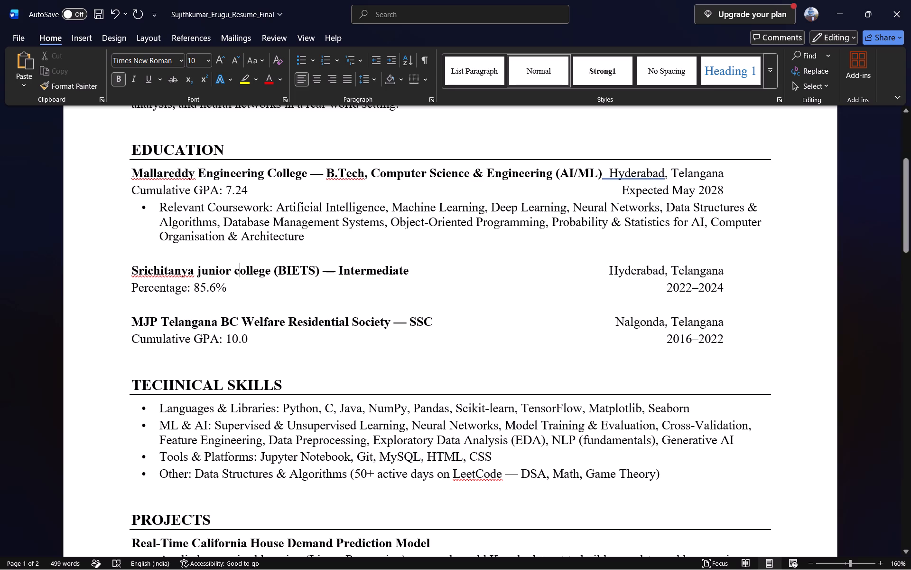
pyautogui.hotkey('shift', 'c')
pyautogui.click(200, 272)
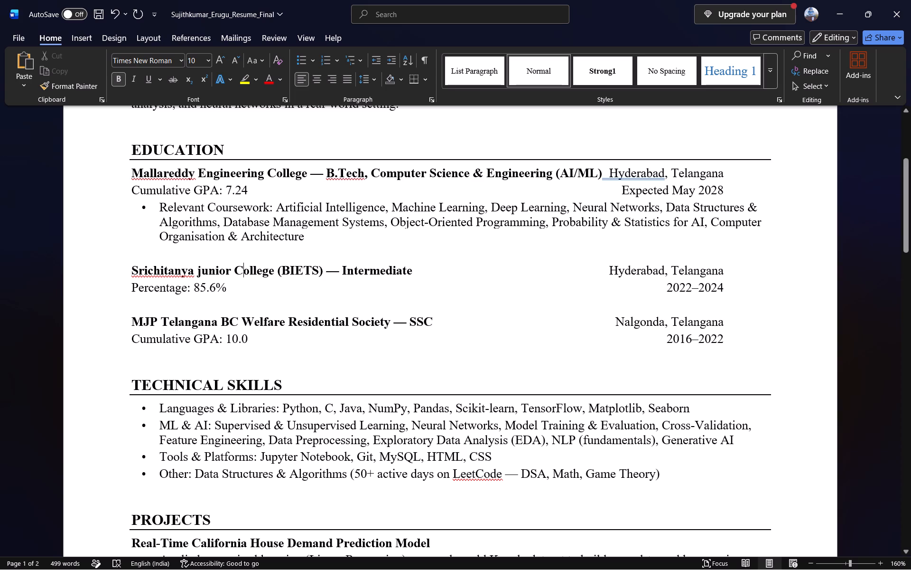
pyautogui.press('BackSpace')
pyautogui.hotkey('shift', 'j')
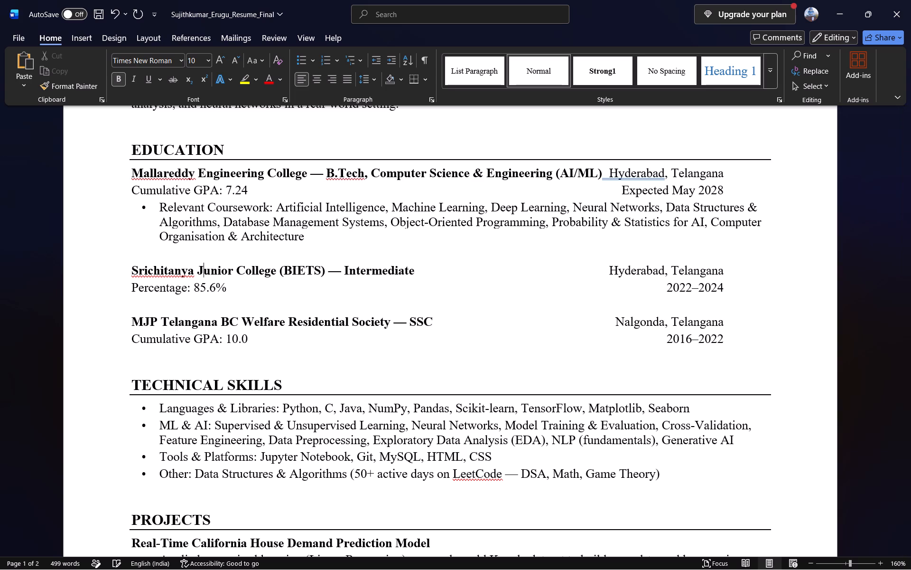
pyautogui.click(274, 272)
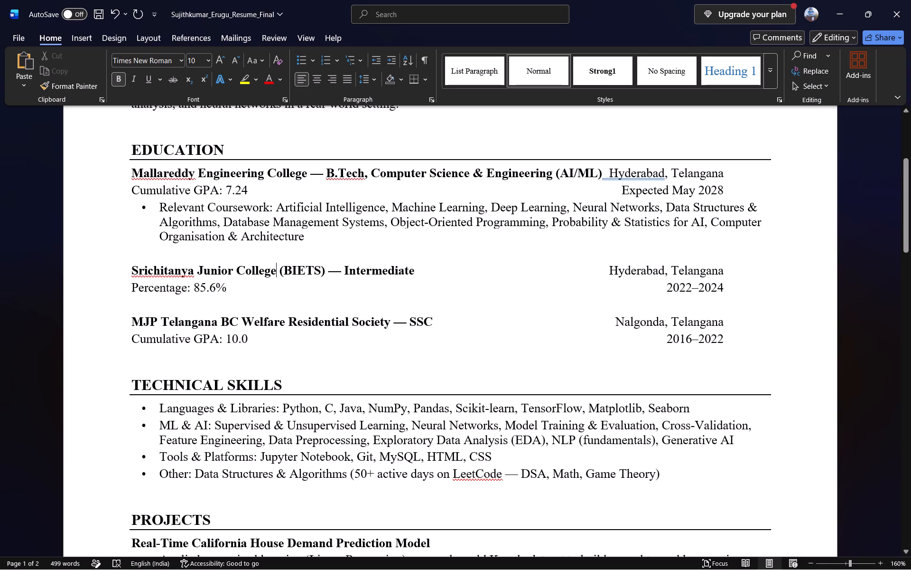
# Correct "Srichitanya" in the Intermediate entry's institution name to "Sri Chaitanya".
pyautogui.click(151, 273)
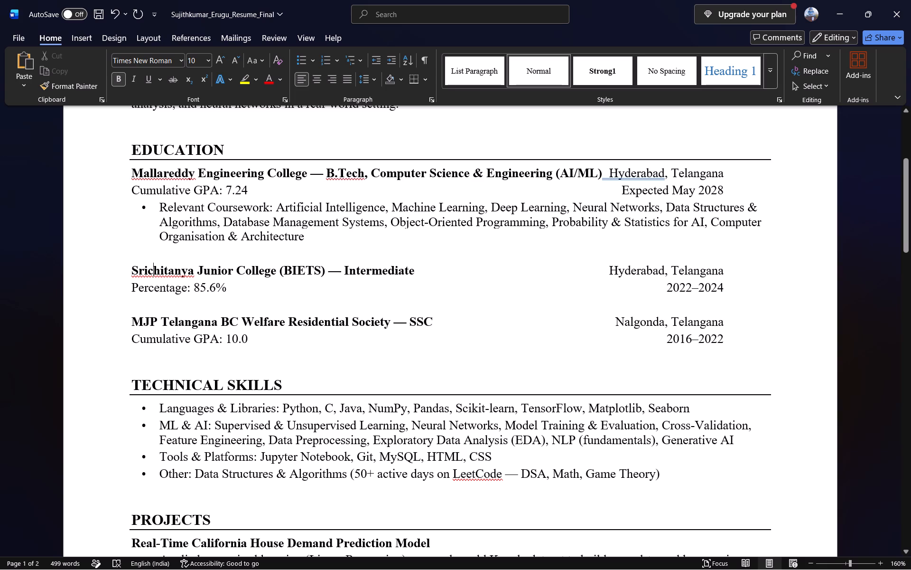
pyautogui.click(150, 272)
pyautogui.press('Left')
pyautogui.press('Right')
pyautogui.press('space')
pyautogui.press('Right')
pyautogui.press('Right')
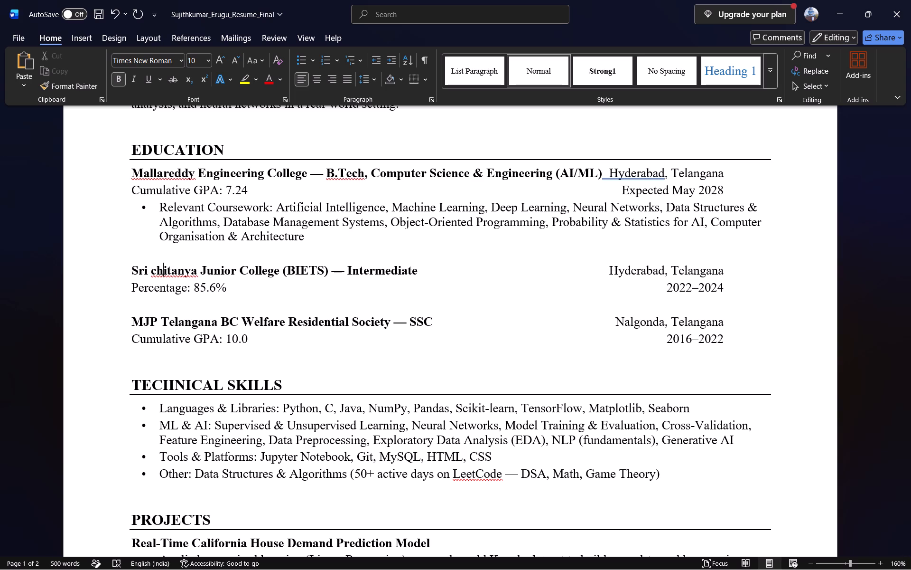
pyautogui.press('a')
pyautogui.press('Left')
pyautogui.press('Left')
pyautogui.press('Left')
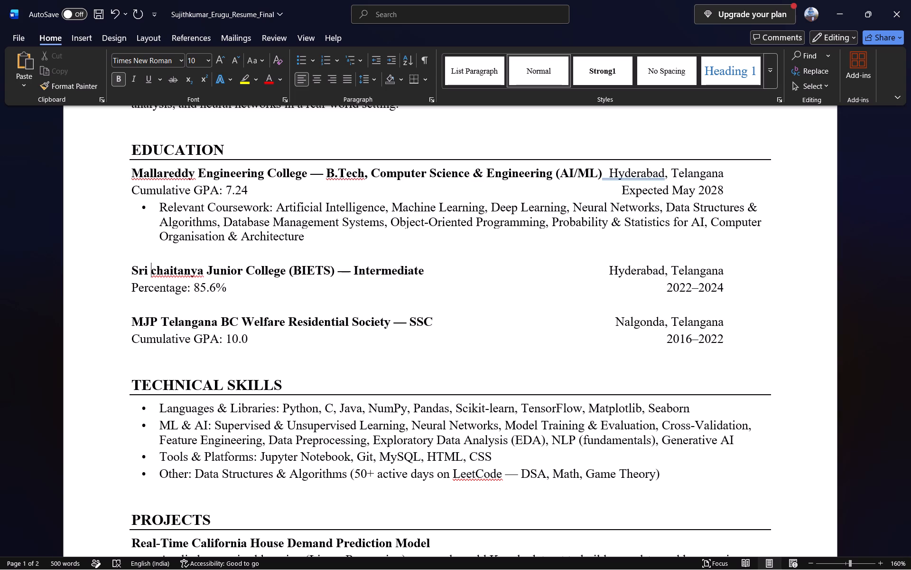
pyautogui.press('Right')
pyautogui.press('BackSpace')
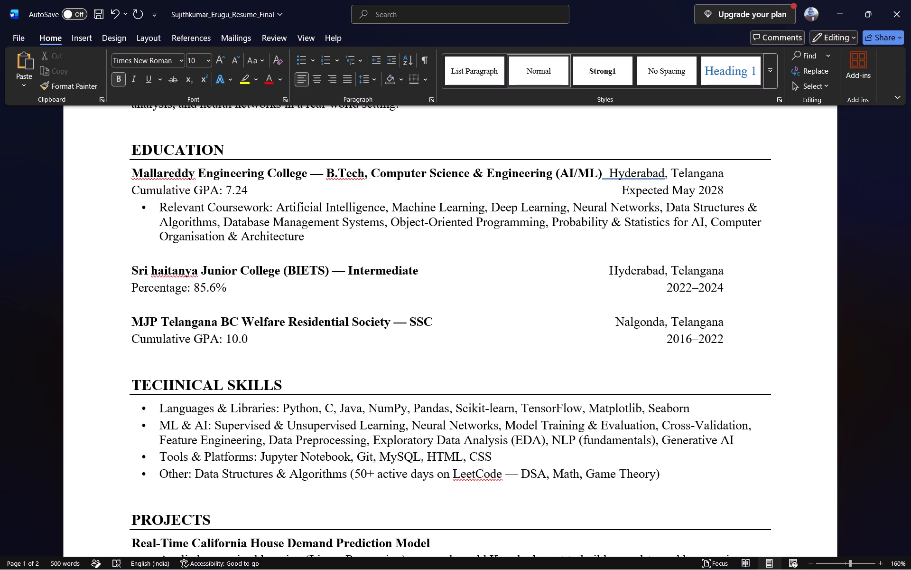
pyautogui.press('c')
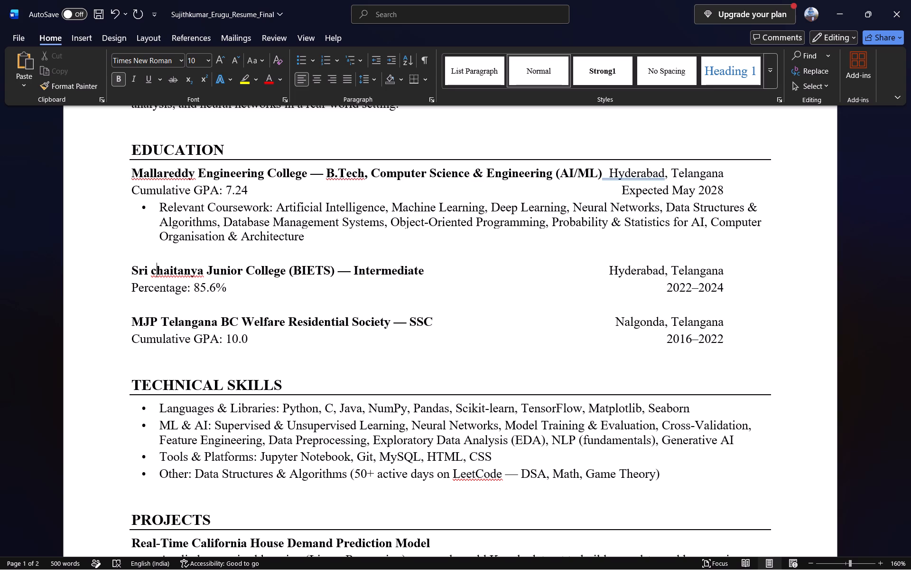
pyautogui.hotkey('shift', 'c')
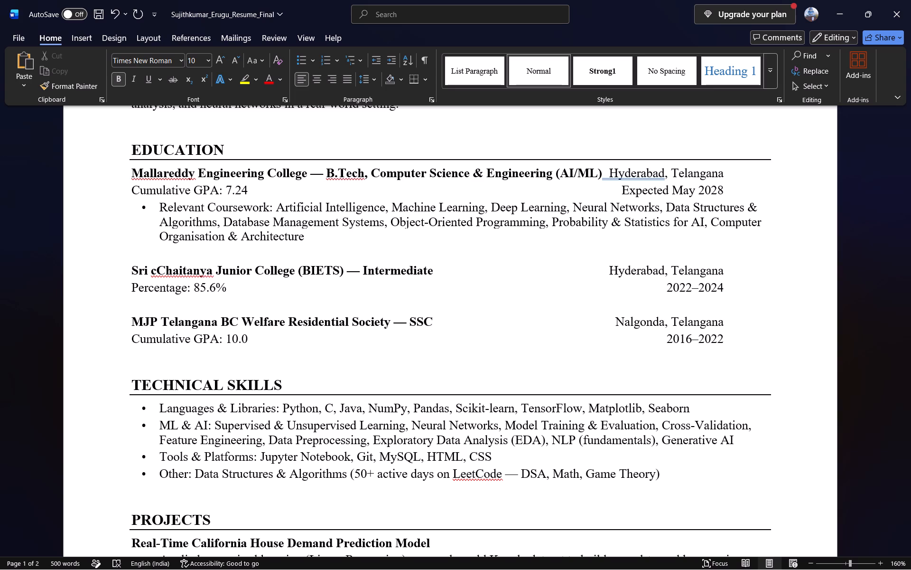
pyautogui.press('Left')
pyautogui.press('BackSpace')
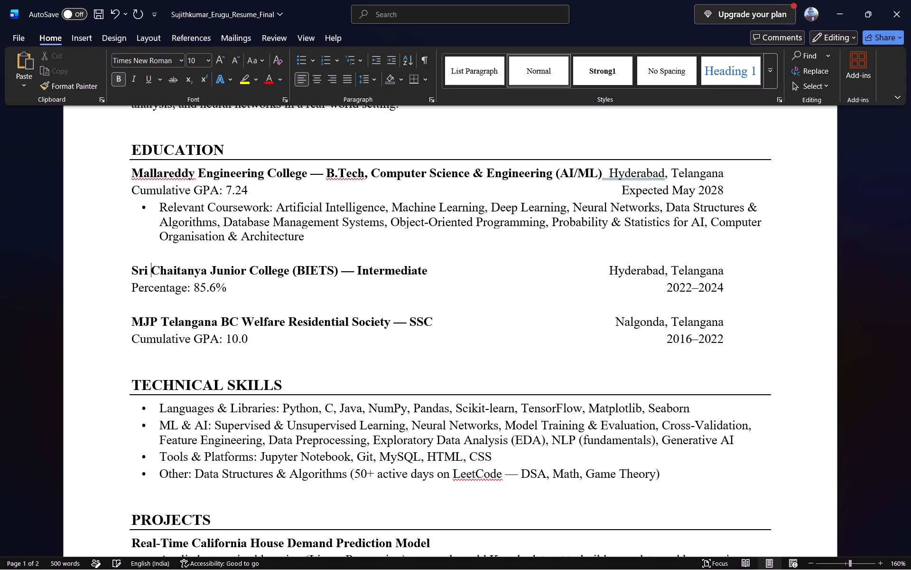
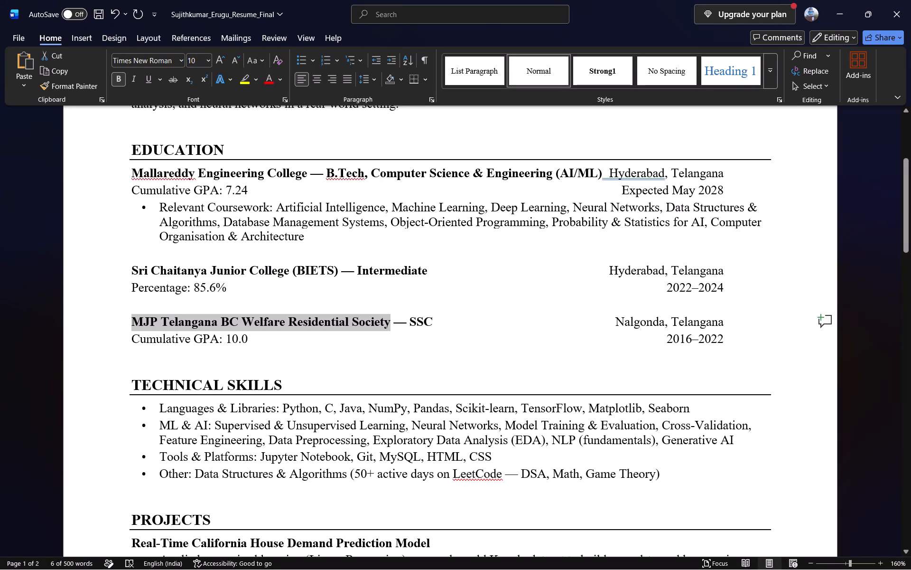
# Replace "MJP Telangana BC Welfare Residential Society" in the SSC education entry with "St Ann’s School".
pyautogui.write('ST')
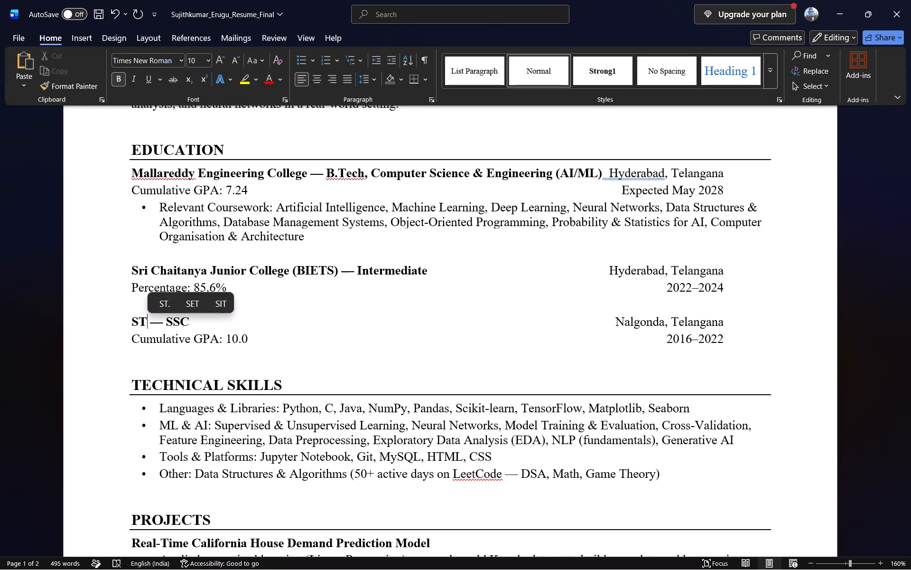
pyautogui.press('BackSpace')
pyautogui.write('t Ann')
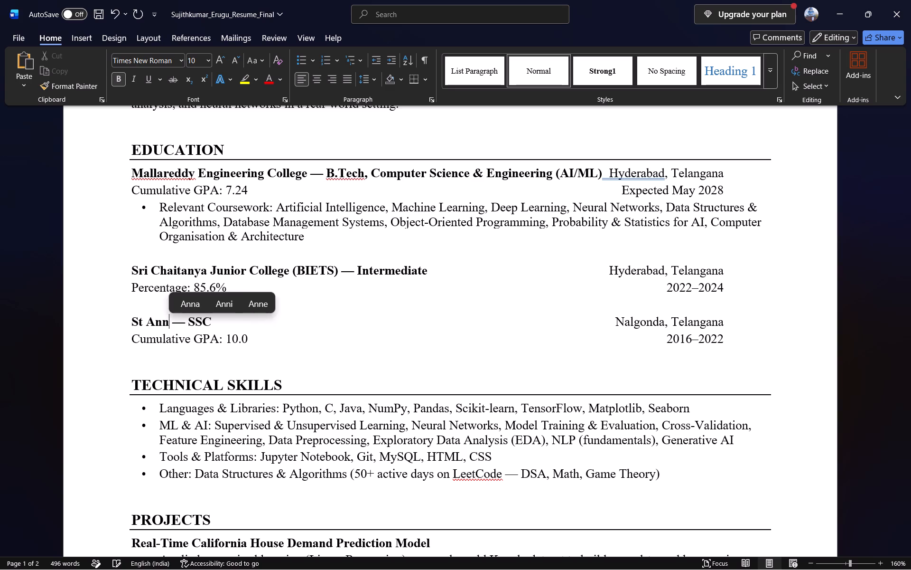
pyautogui.press('s')
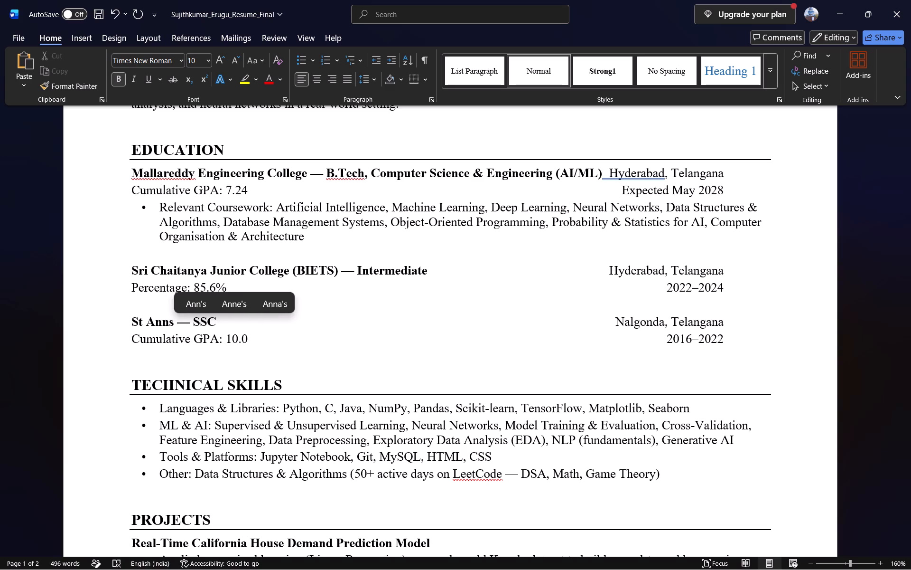
pyautogui.click(194, 299)
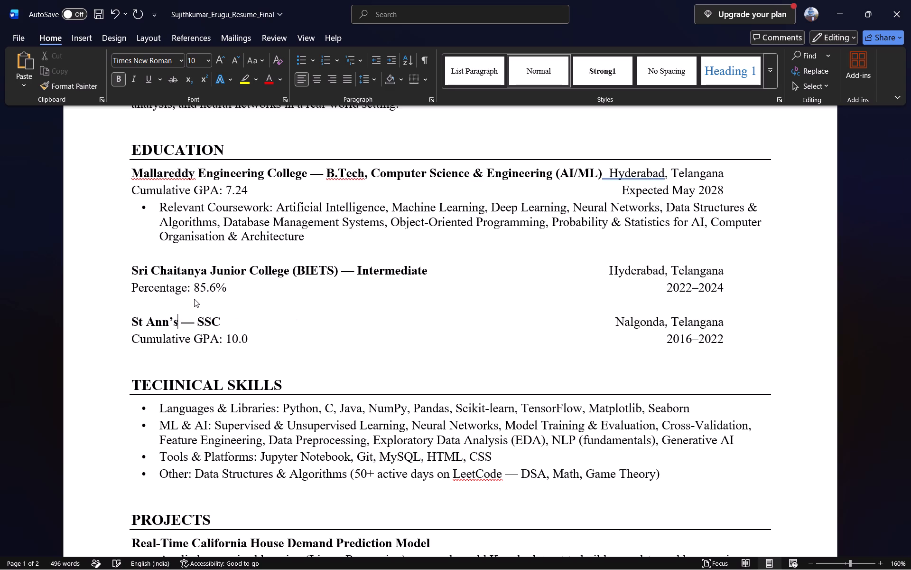
pyautogui.press('space')
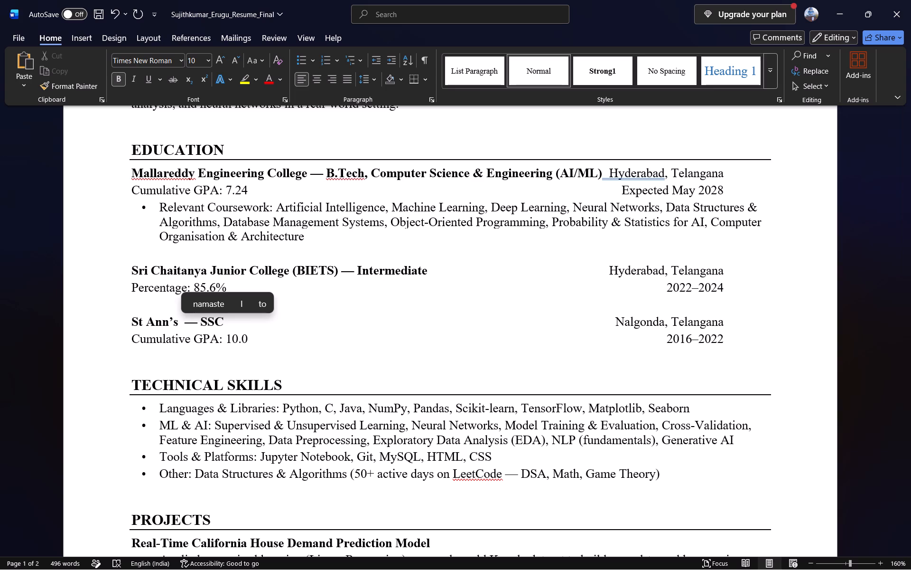
pyautogui.write('SC')
pyautogui.press('BackSpace')
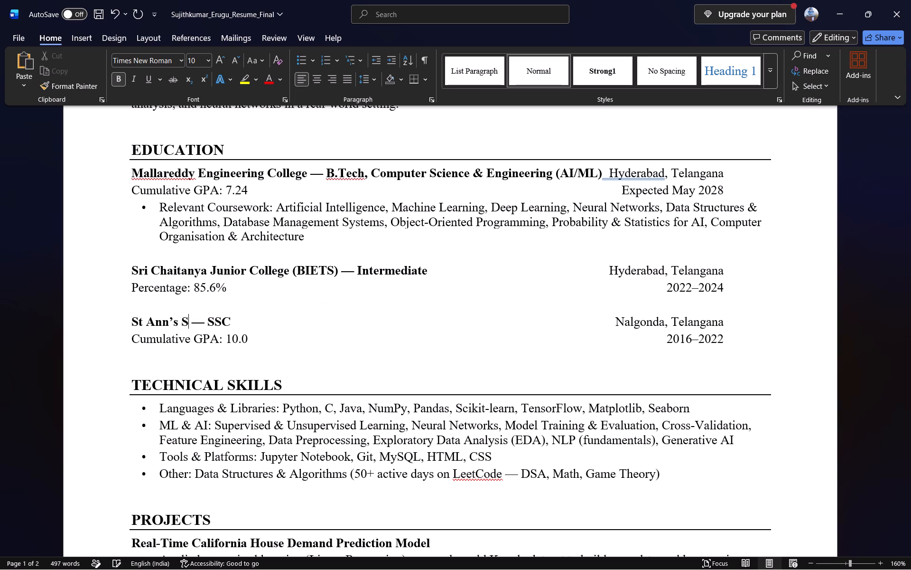
pyautogui.write('ch')
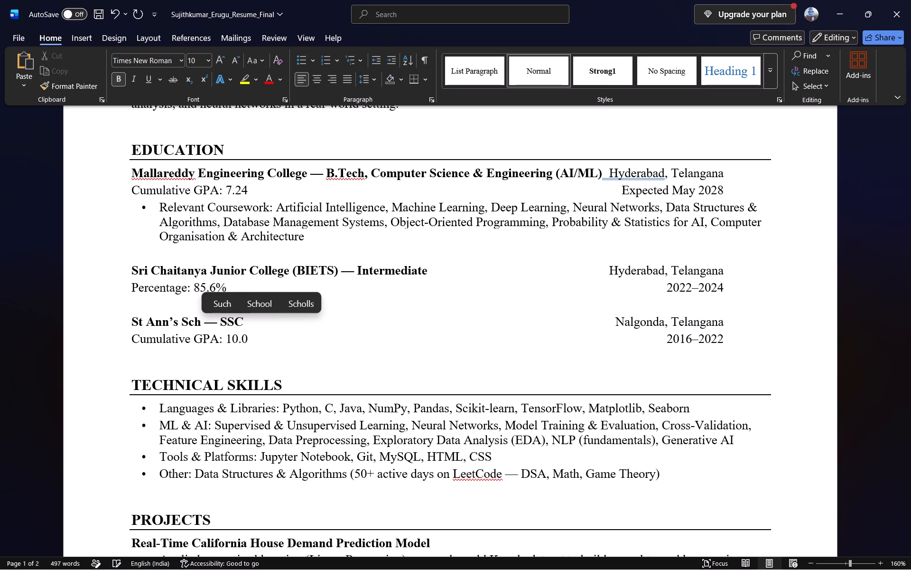
pyautogui.write('ool')
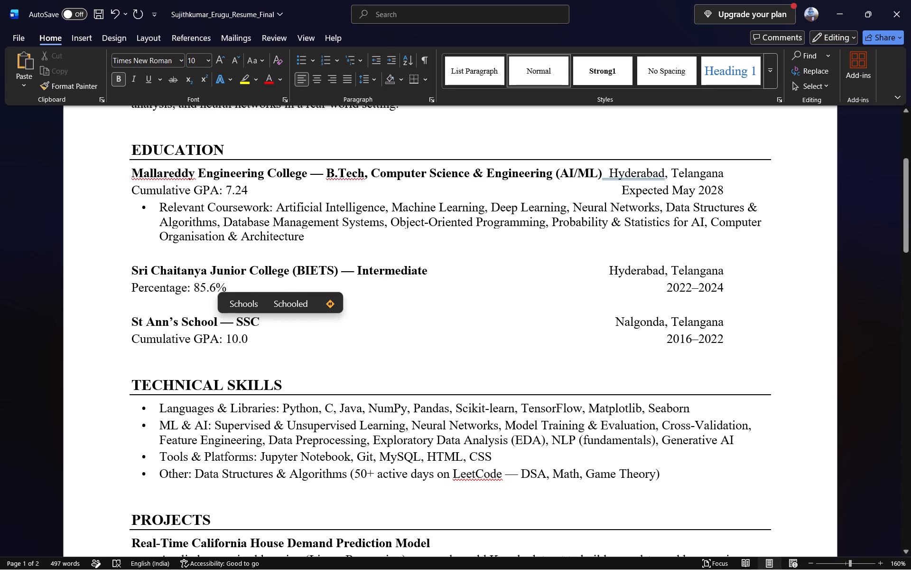
pyautogui.press('space')
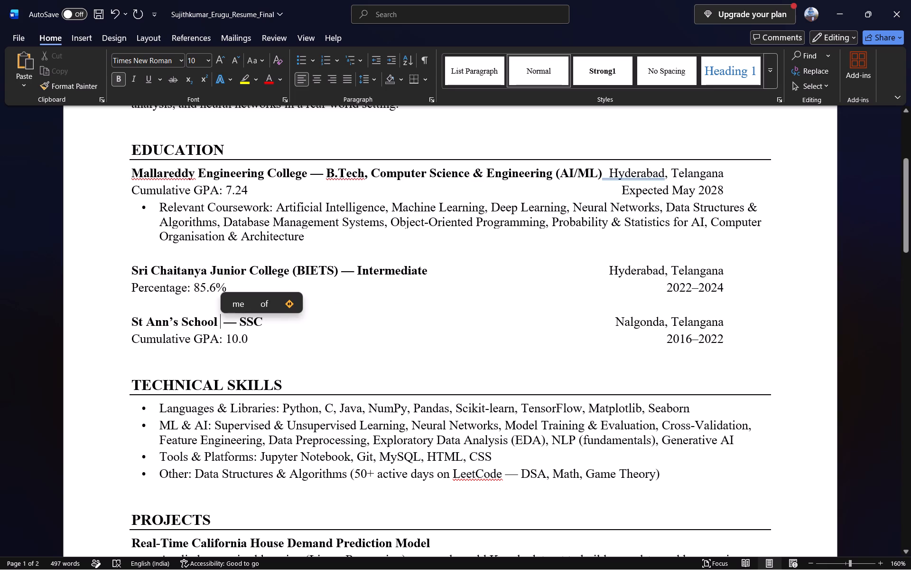
pyautogui.press('BackSpace')
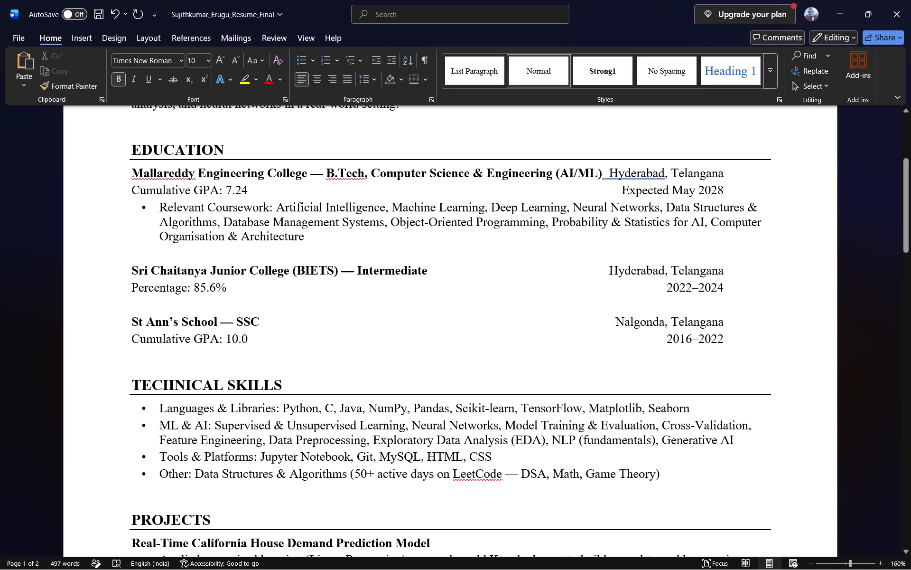
# Set the cumulative GPA in the SSC education entry to 8.7.
pyautogui.moveTo(250, 341); pyautogui.dragTo(243, 341)
pyautogui.moveTo(243, 341); pyautogui.dragTo(230, 341)
pyautogui.press('8')
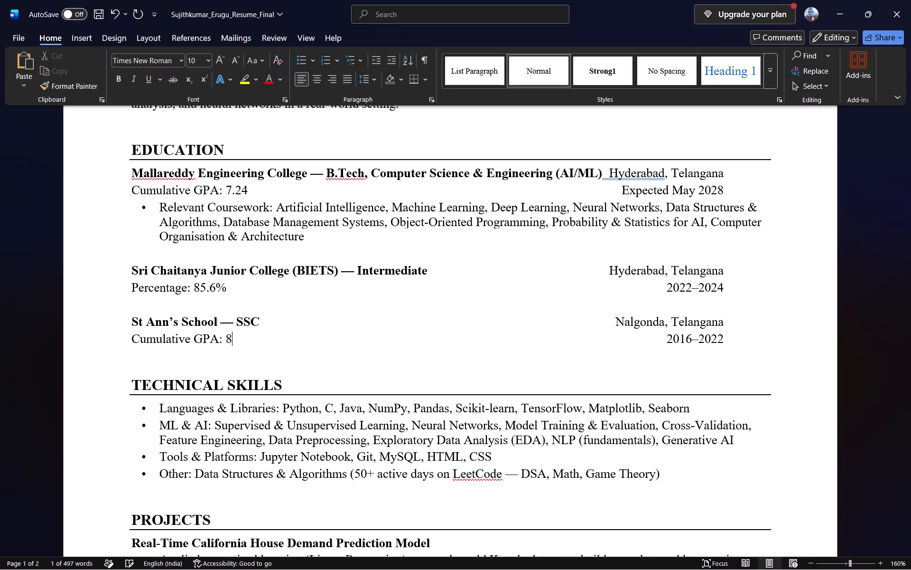
pyautogui.press('.')
pyautogui.press('.')
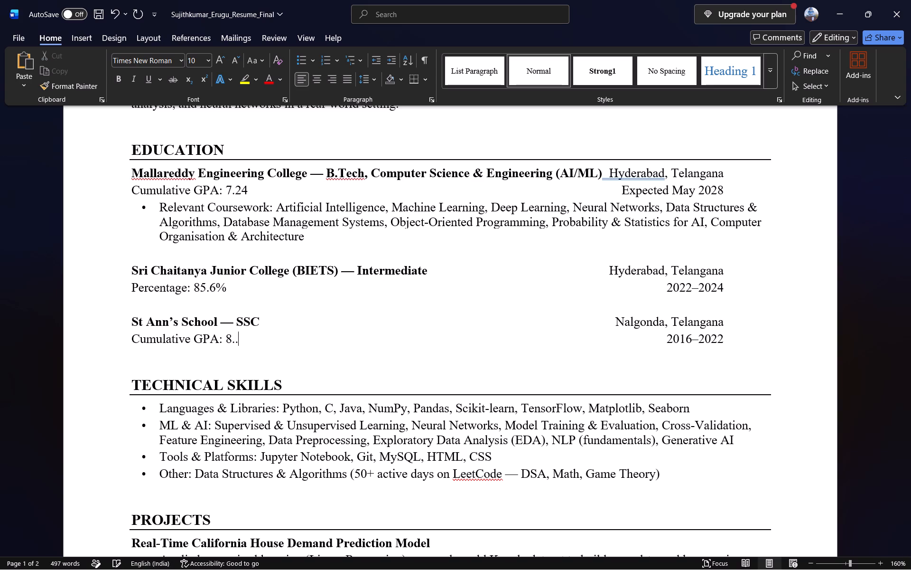
pyautogui.press('BackSpace')
pyautogui.press('7')
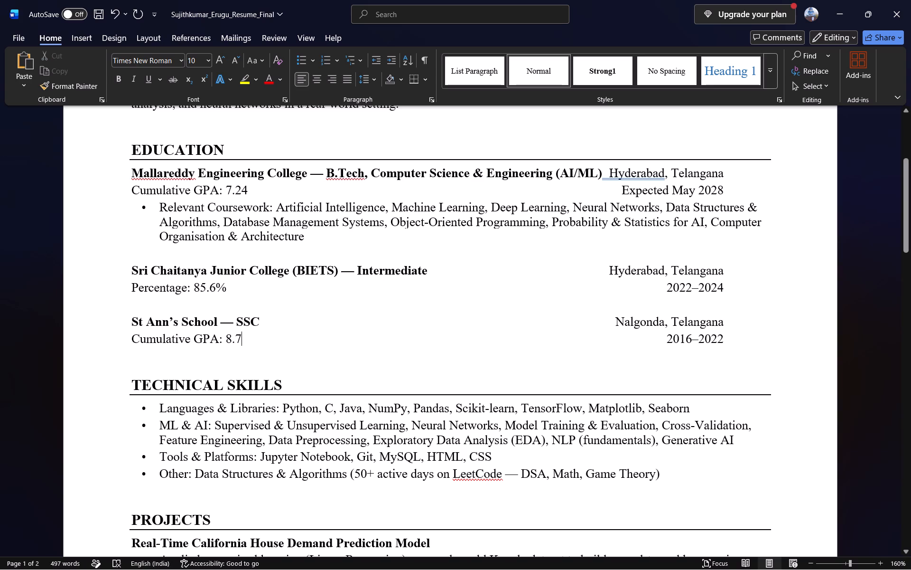
# Change the SSC entry's city to "Siddipet", keeping "Telangana".
pyautogui.scroll(-1, 706, 302)
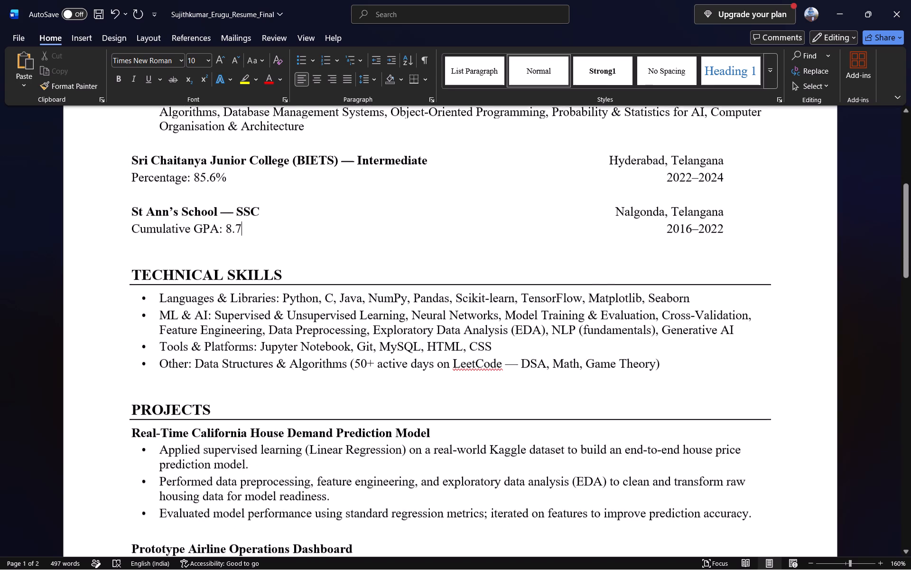
pyautogui.scroll(-1, 706, 302)
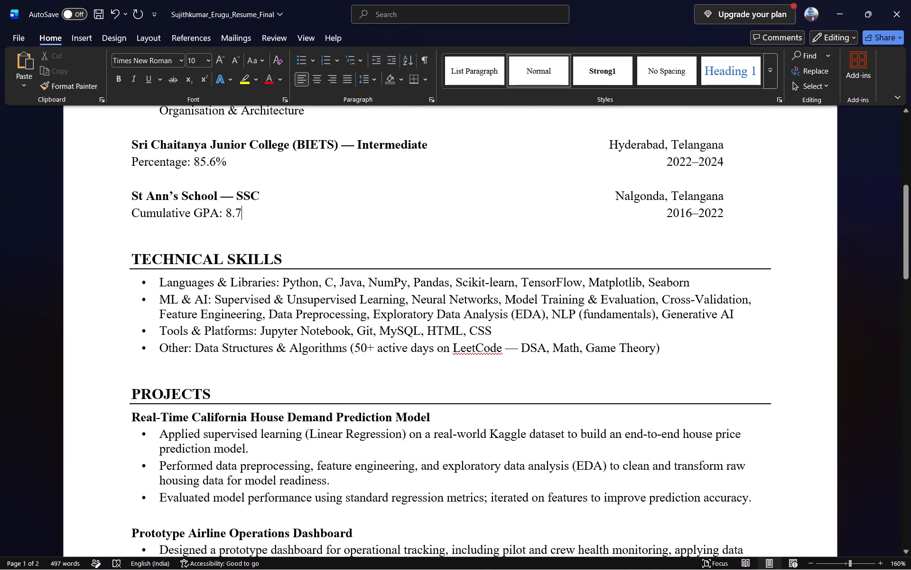
pyautogui.moveTo(664, 199); pyautogui.dragTo(620, 197)
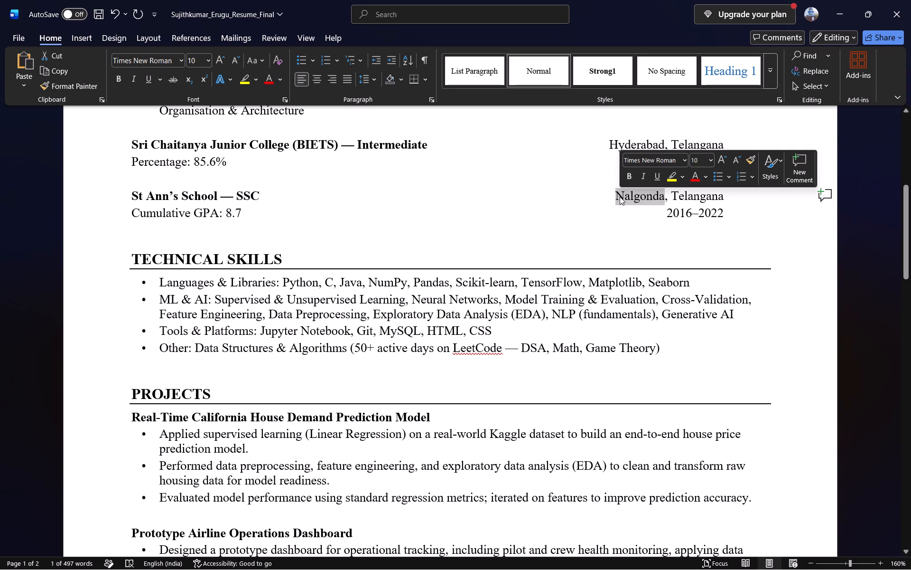
pyautogui.write('SI')
pyautogui.press('BackSpace')
pyautogui.write('iddi')
pyautogui.write('pet')
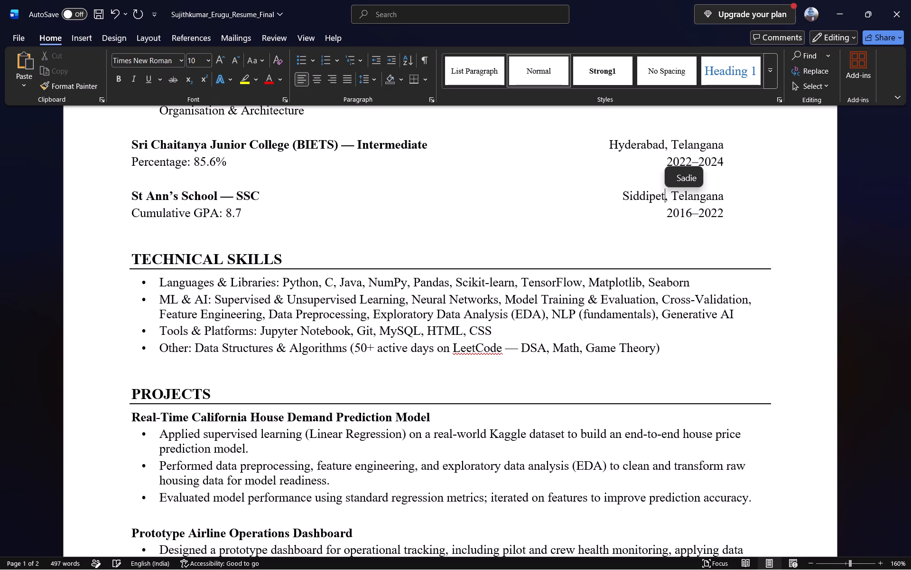
# Review the technical skills, projects, certifications and extra-curricular sections for content that needs adapting to the new candidate.
pyautogui.scroll(-1, 699, 249)
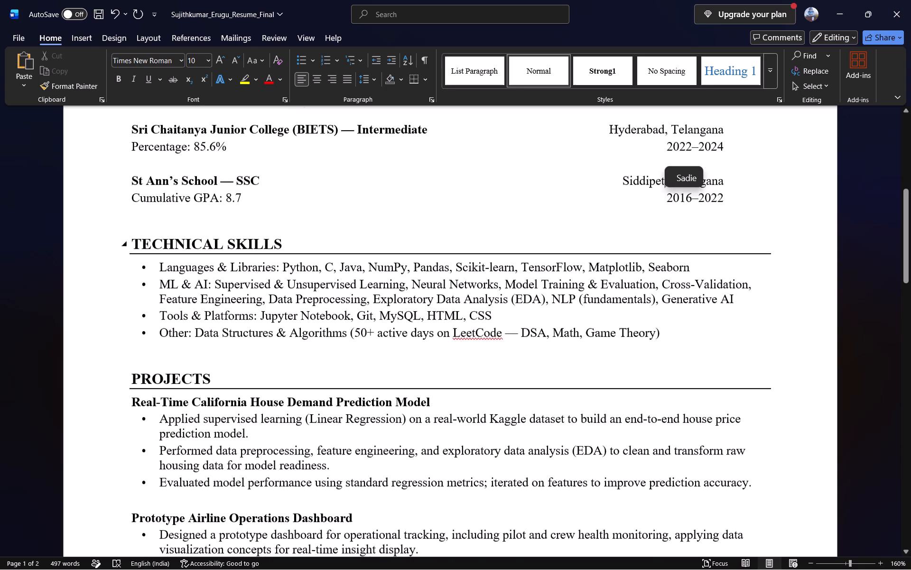
pyautogui.scroll(-1, 699, 249)
pyautogui.scroll(2, 699, 249)
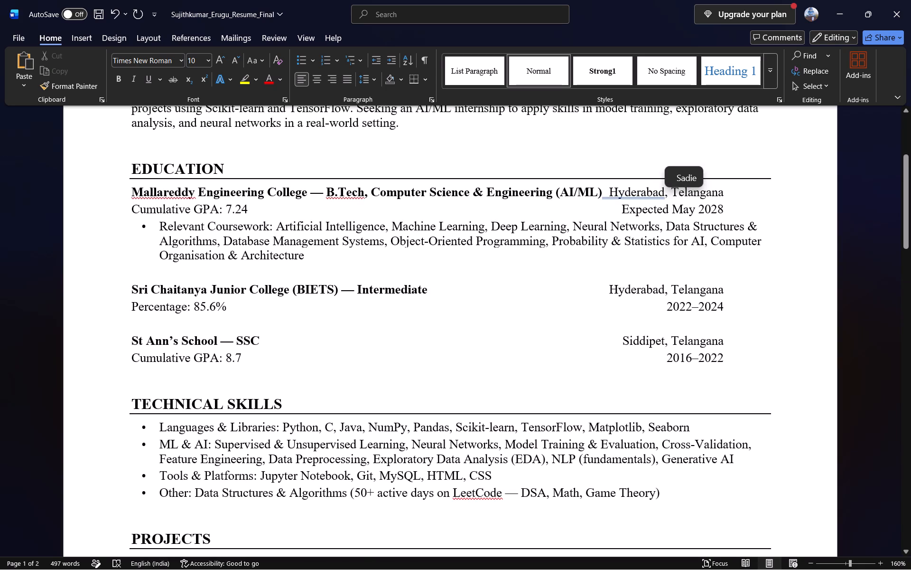
pyautogui.scroll(-1, 699, 249)
pyautogui.scroll(-1, 580, 323)
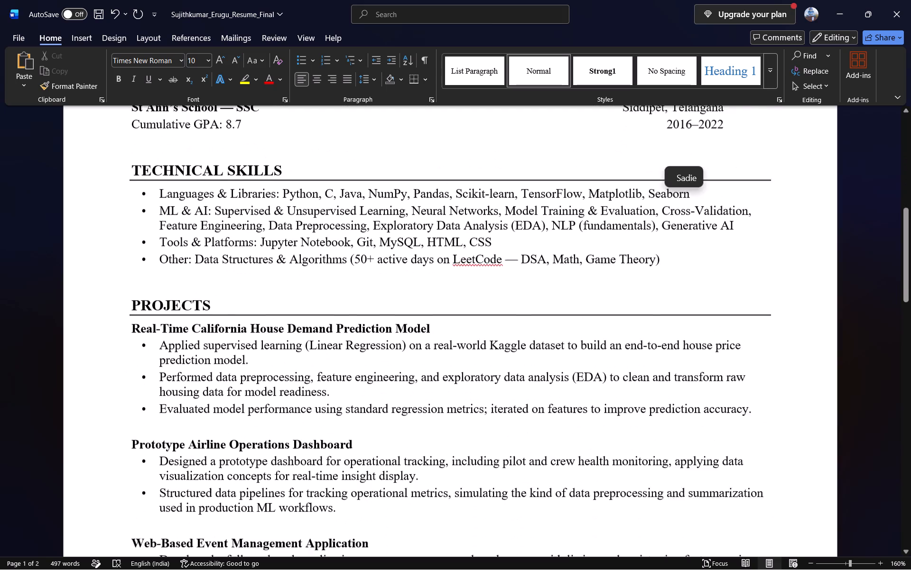
pyautogui.scroll(-1, 580, 323)
pyautogui.scroll(1, 580, 323)
pyautogui.scroll(-1, 571, 311)
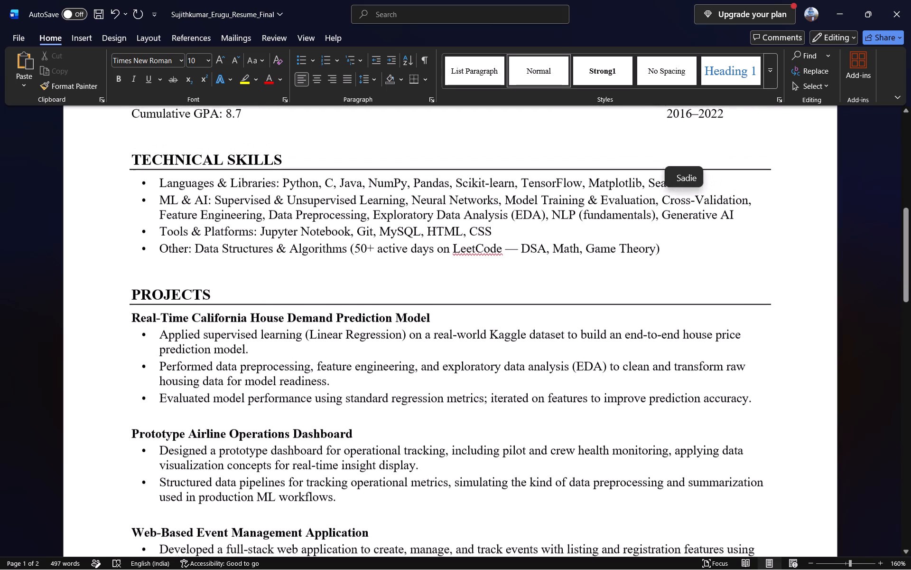
pyautogui.scroll(-1, 571, 311)
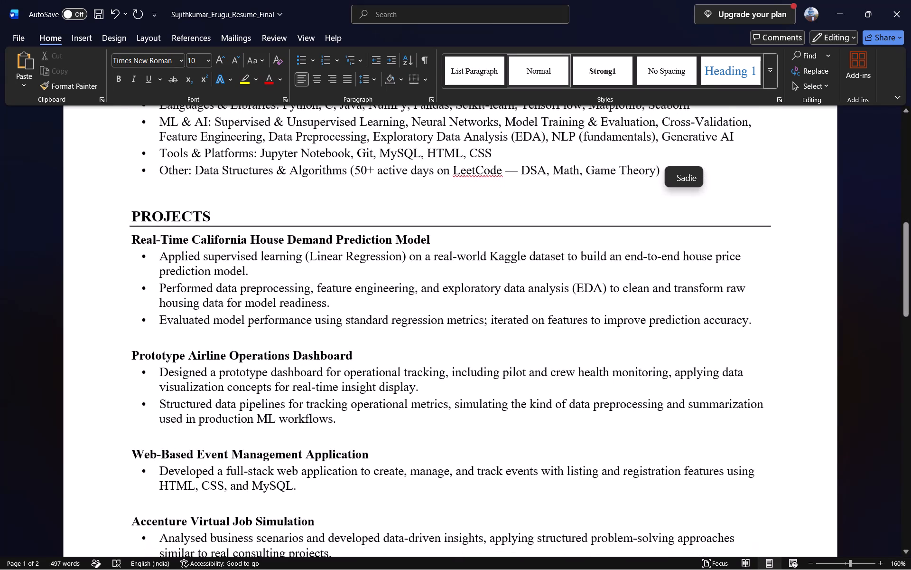
pyautogui.scroll(-1, 571, 311)
pyautogui.scroll(1, 571, 311)
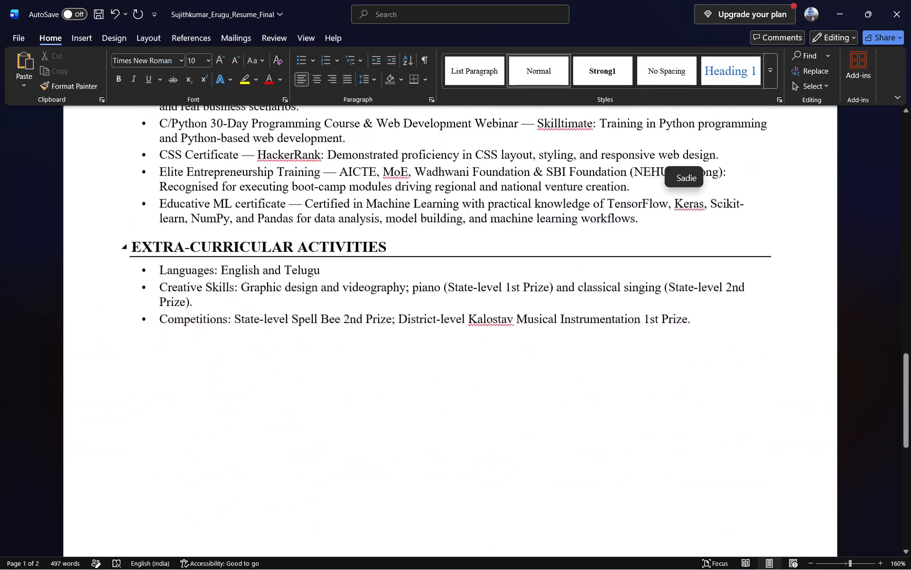
pyautogui.scroll(4, 571, 311)
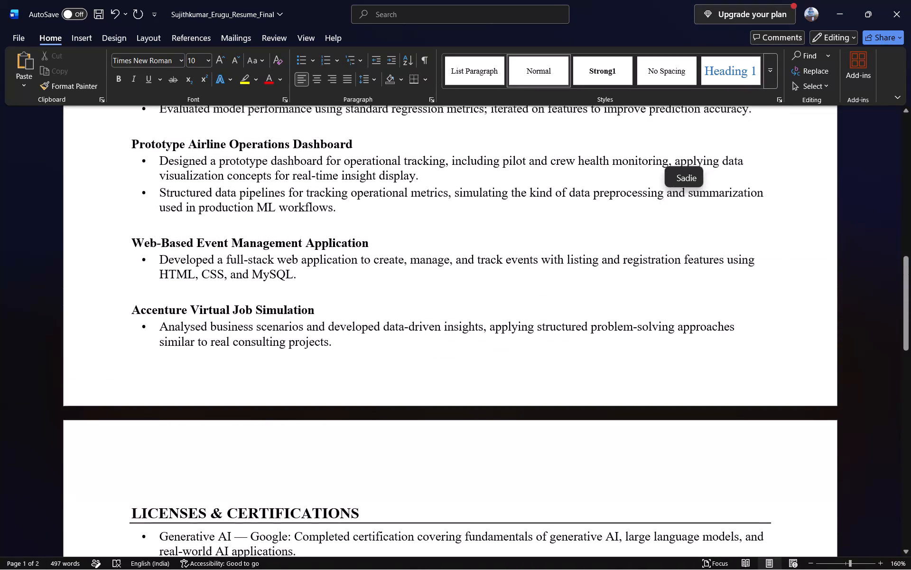
pyautogui.scroll(1, 571, 311)
pyautogui.scroll(-1, 571, 311)
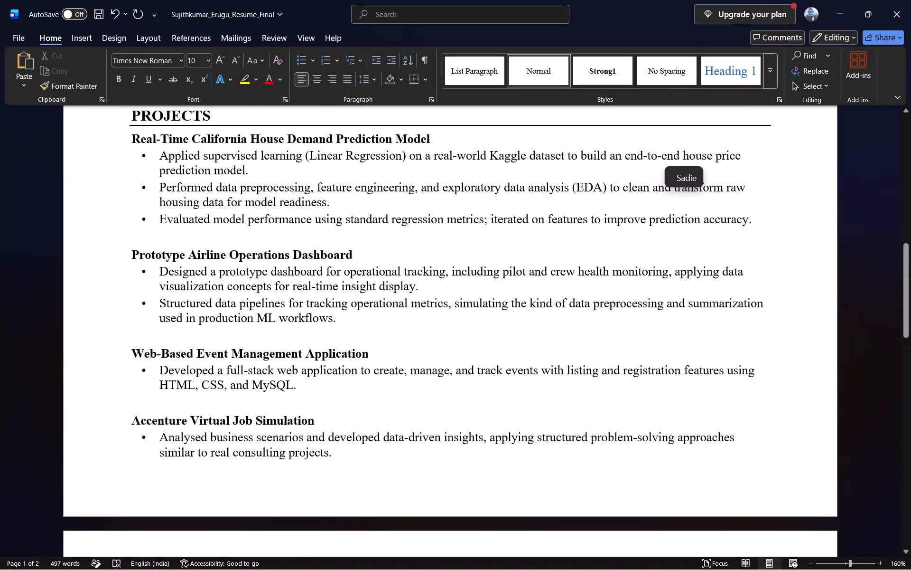
pyautogui.scroll(-3, 571, 311)
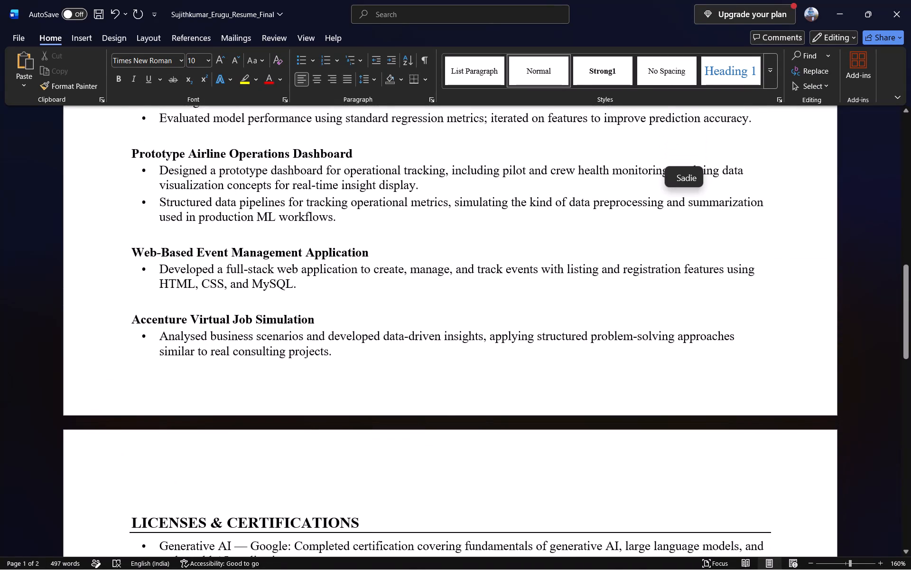
pyautogui.scroll(-2, 571, 311)
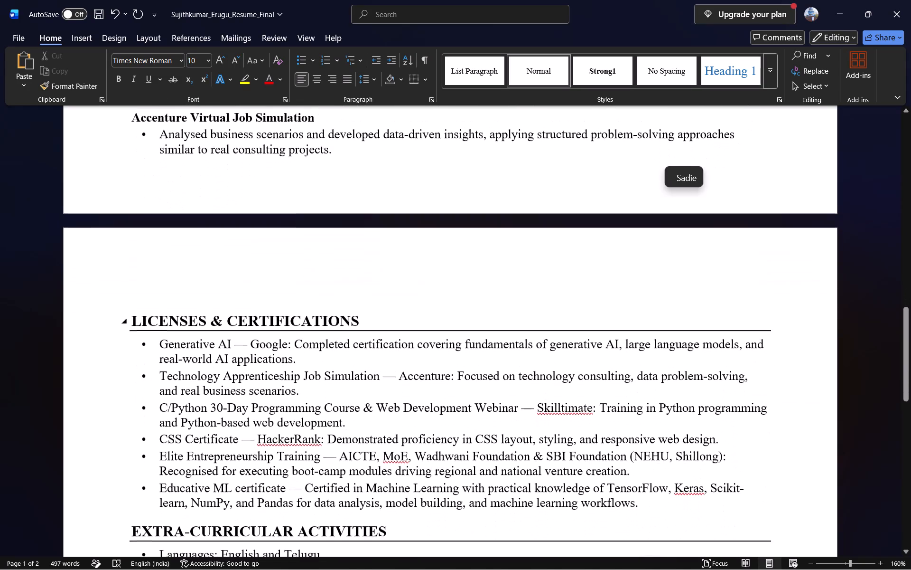
pyautogui.scroll(-2, 571, 311)
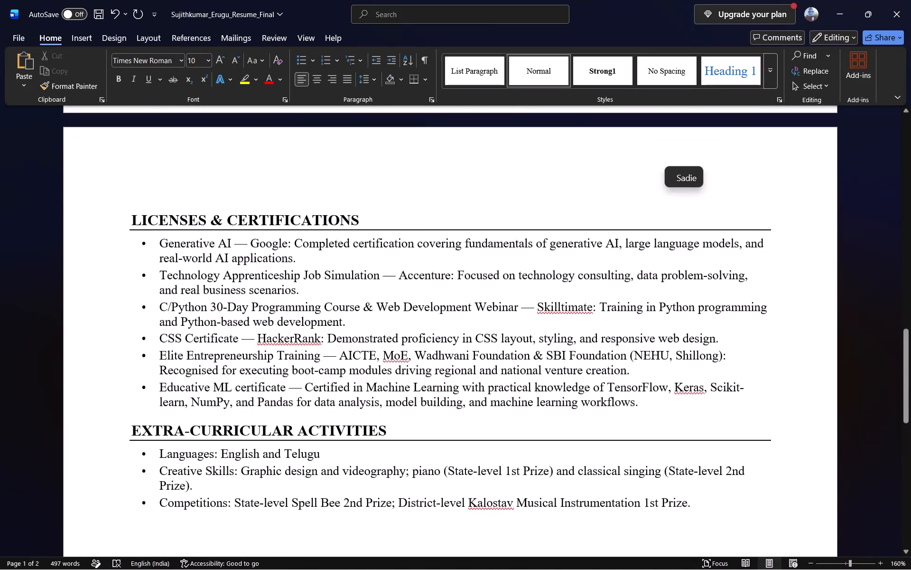
pyautogui.scroll(-1, 571, 311)
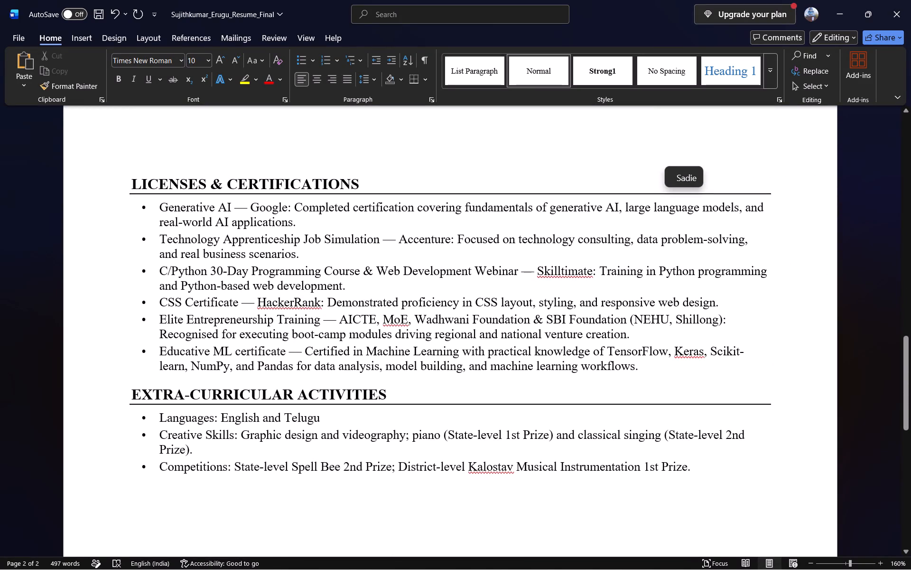
pyautogui.scroll(-1, 300, 305)
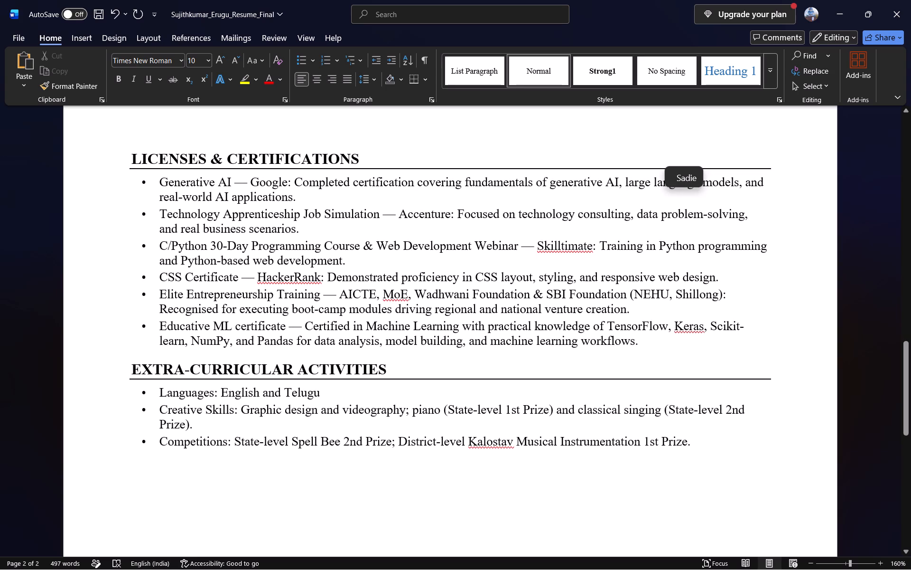
pyautogui.scroll(-1, 635, 336)
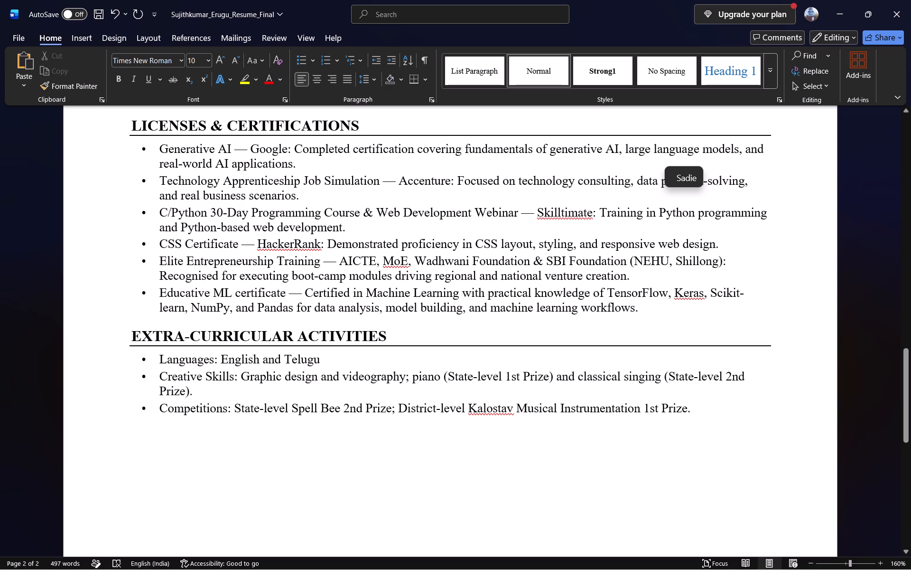
# Delete "piano (State-level 1st Prize)" from the Creative Skills bullet under Extra-Curricular Activities.
pyautogui.moveTo(441, 379); pyautogui.dragTo(433, 379)
pyautogui.moveTo(410, 378); pyautogui.dragTo(551, 376)
pyautogui.click(551, 376)
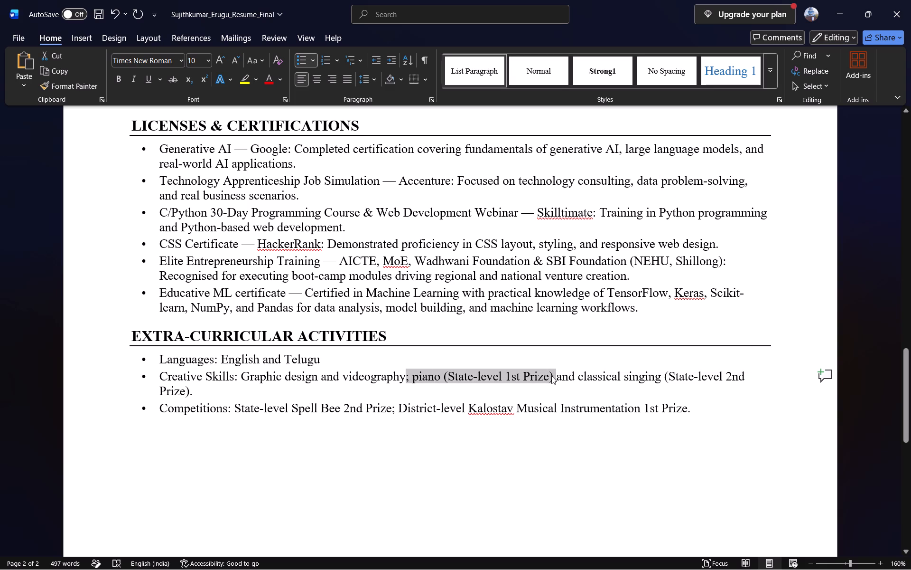
pyautogui.moveTo(551, 376); pyautogui.dragTo(426, 379)
pyautogui.press('BackSpace')
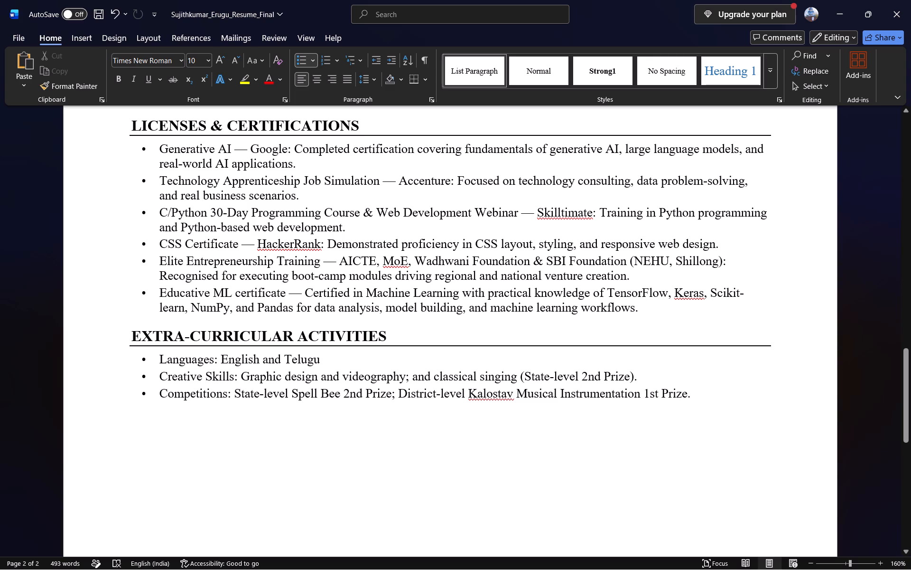
# Delete "and classical singing (State-level 2nd Prize)" from the Creative Skills bullet and end it with a period after "videography".
pyautogui.moveTo(645, 375); pyautogui.dragTo(516, 377)
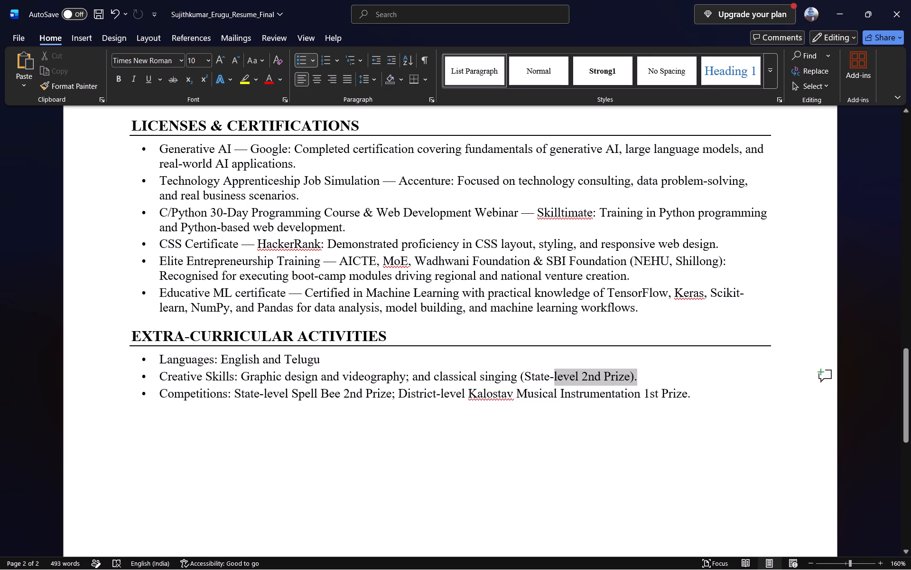
pyautogui.moveTo(516, 377); pyautogui.dragTo(415, 378)
pyautogui.press('BackSpace')
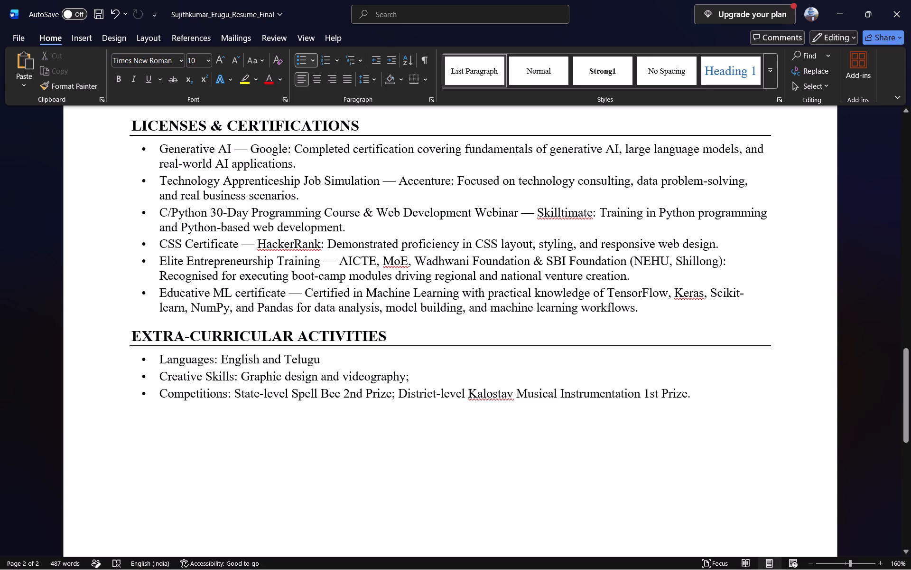
pyautogui.press('BackSpace')
pyautogui.press('BackSpace')
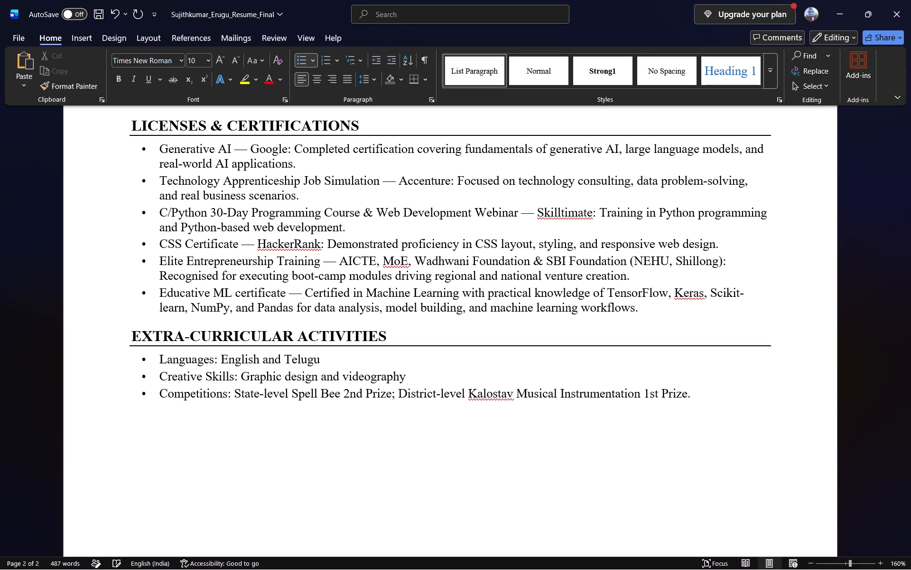
pyautogui.press('.')
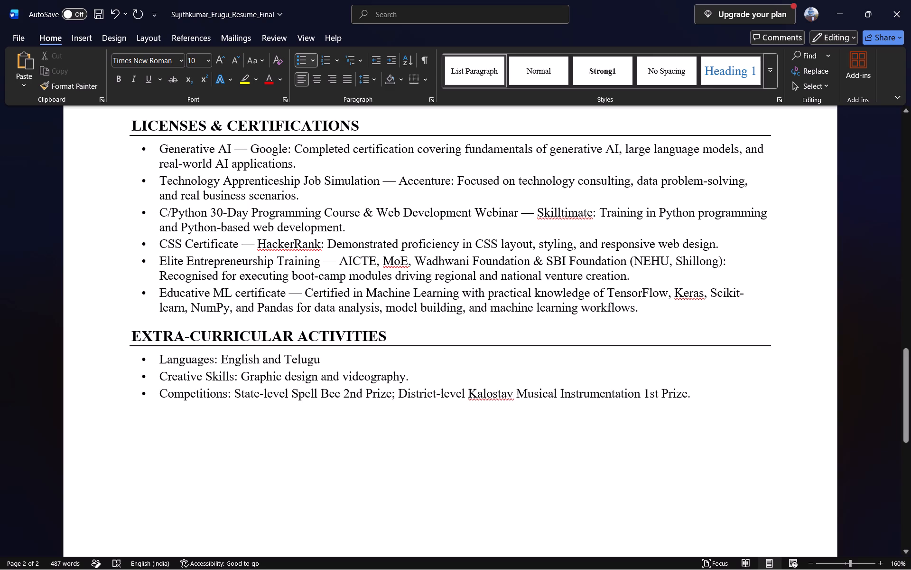
# Remove the entire Competitions bullet, including its label and bullet mark, from Extra-Curricular Activities.
pyautogui.moveTo(235, 396); pyautogui.dragTo(378, 399)
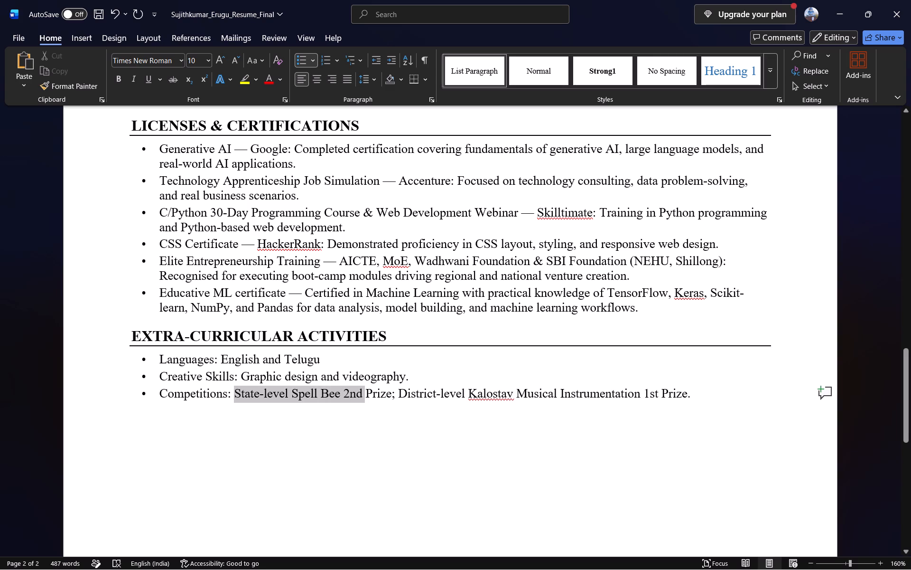
pyautogui.moveTo(378, 399); pyautogui.dragTo(548, 392)
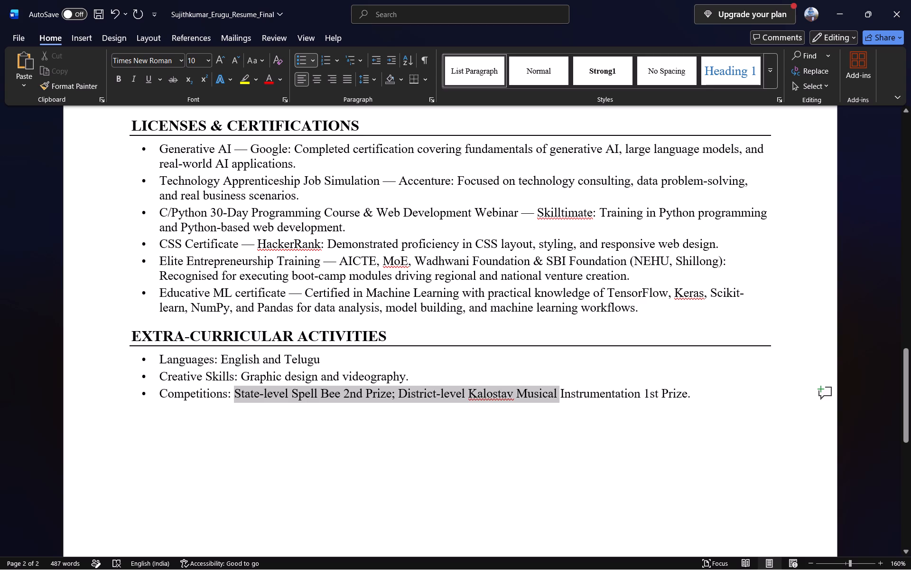
pyautogui.moveTo(548, 392); pyautogui.dragTo(752, 397)
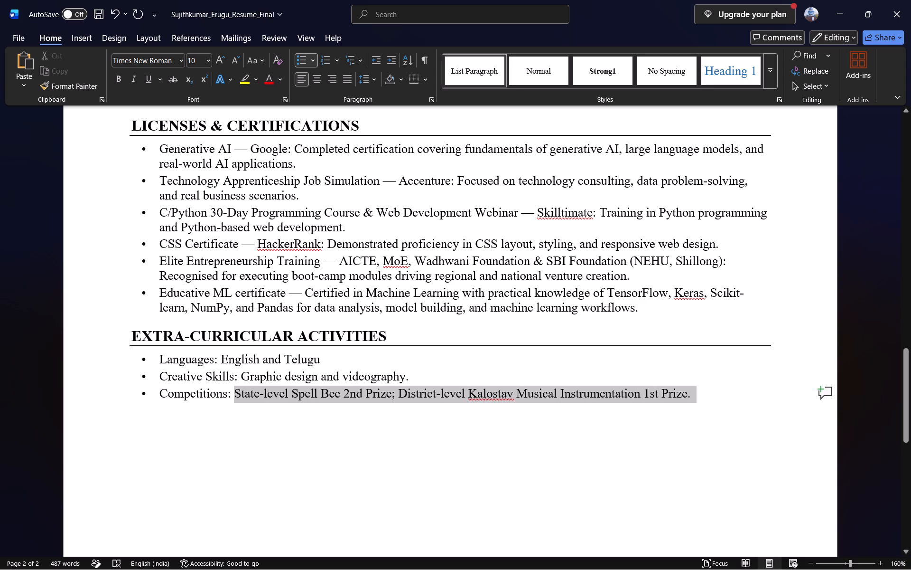
pyautogui.moveTo(752, 397); pyautogui.dragTo(685, 396)
pyautogui.press('BackSpace')
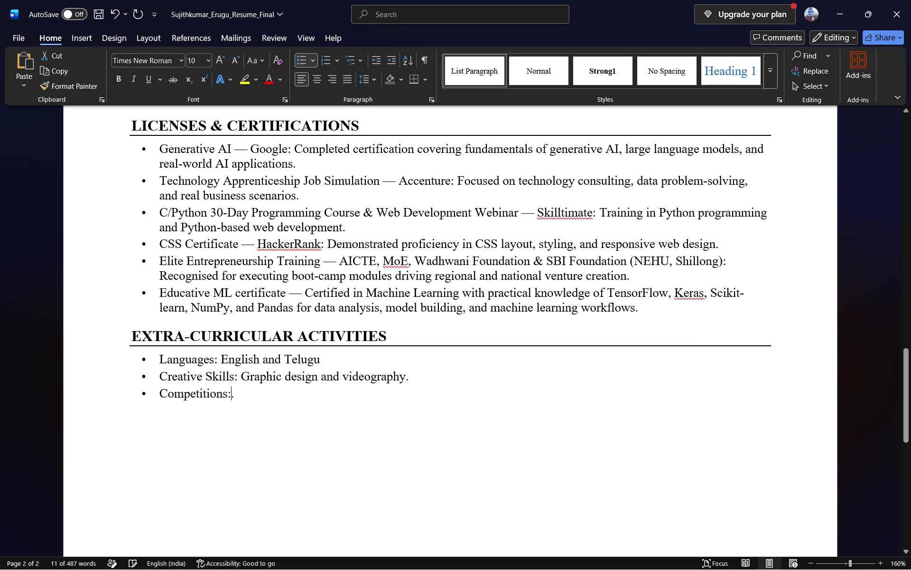
pyautogui.press('Right')
pyautogui.press('BackSpace')
pyautogui.press('BackSpace')
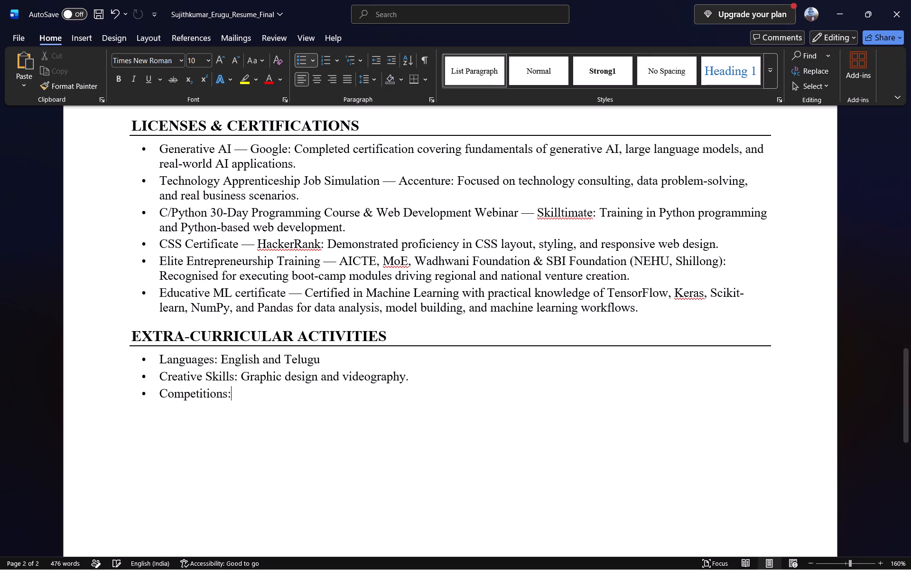
pyautogui.press('BackSpace')
pyautogui.press('BackSpace')
pyautogui.press('BackSpace')
pyautogui.press('BackSpace')
pyautogui.press('BackSpace')
pyautogui.press('BackSpace')
pyautogui.press('BackSpace')
pyautogui.press('BackSpace')
pyautogui.press('BackSpace')
pyautogui.press('BackSpace')
pyautogui.press('BackSpace')
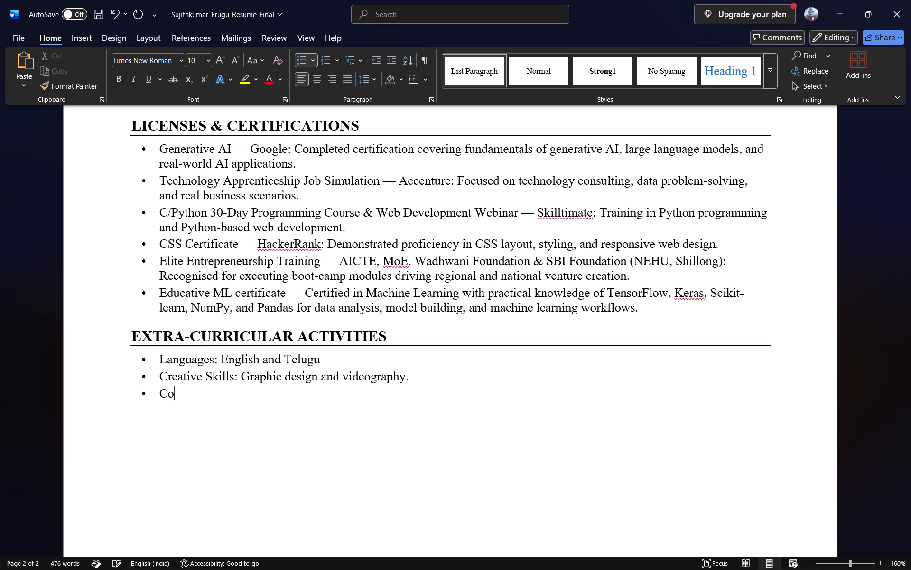
pyautogui.press('BackSpace')
pyautogui.press('BackSpace')
pyautogui.press('BackSpace')
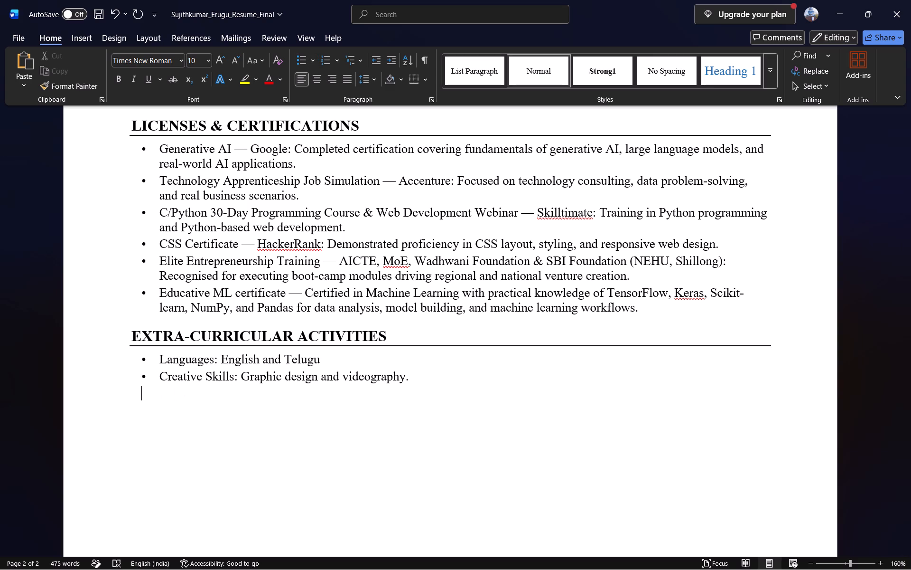
# Delete the Elite Entrepreneurship Training bullet from Licenses & Certifications.
pyautogui.scroll(1, 629, 404)
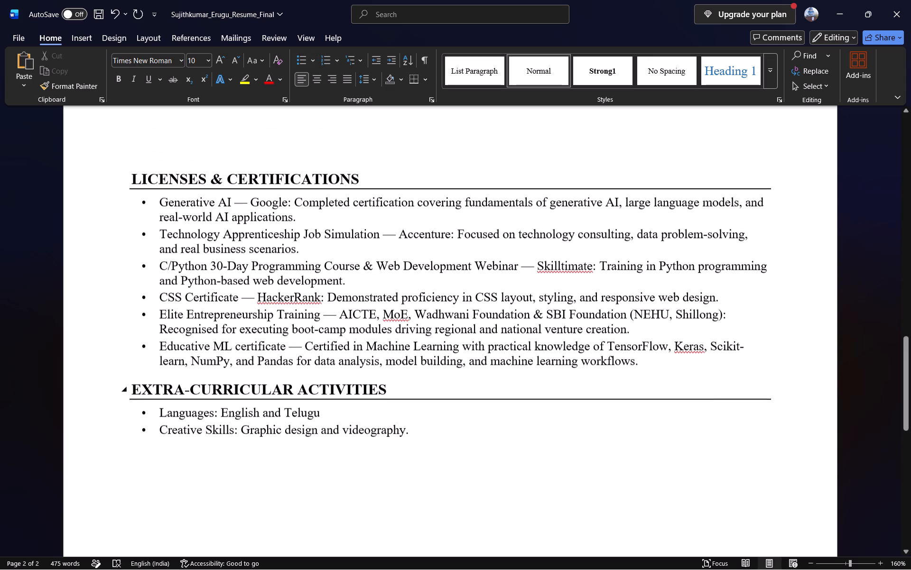
pyautogui.scroll(1, 629, 404)
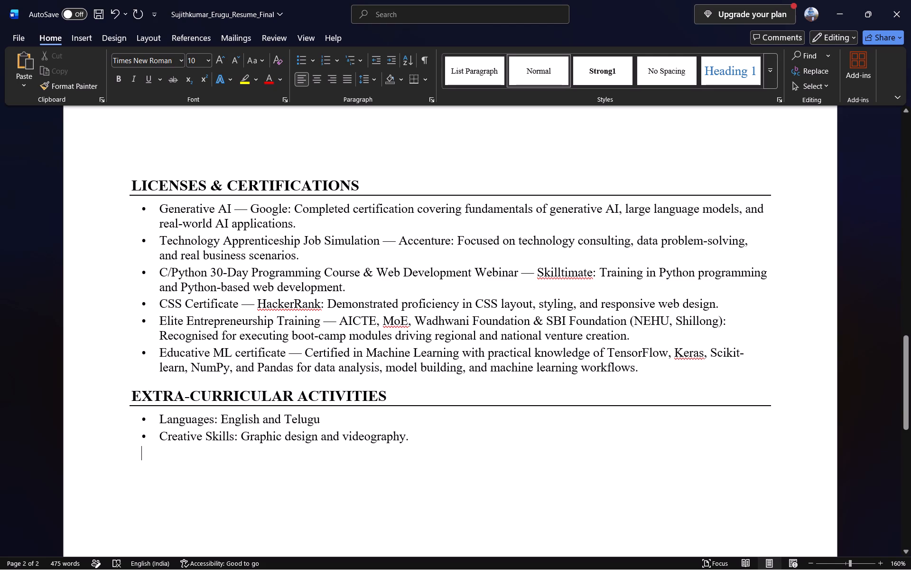
pyautogui.moveTo(158, 321); pyautogui.dragTo(478, 332)
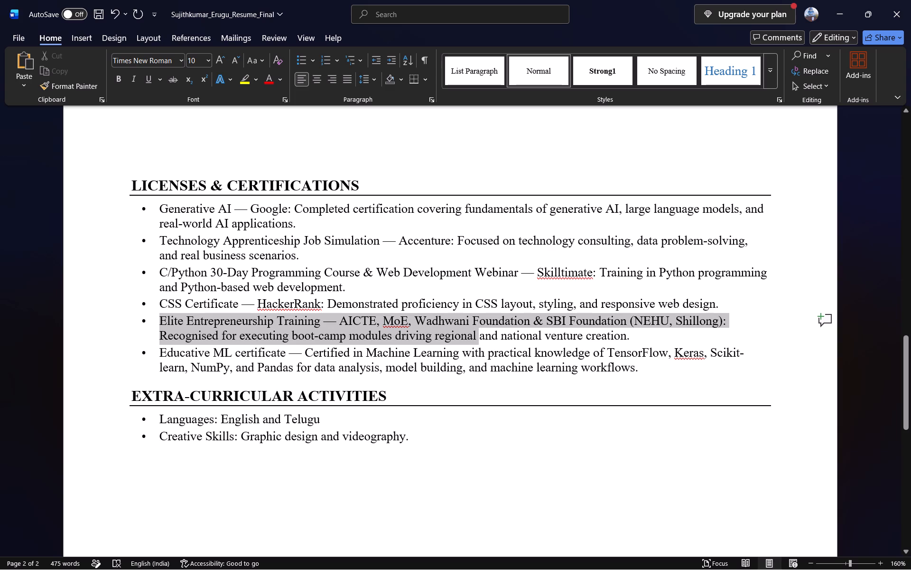
pyautogui.moveTo(478, 332); pyautogui.dragTo(645, 339)
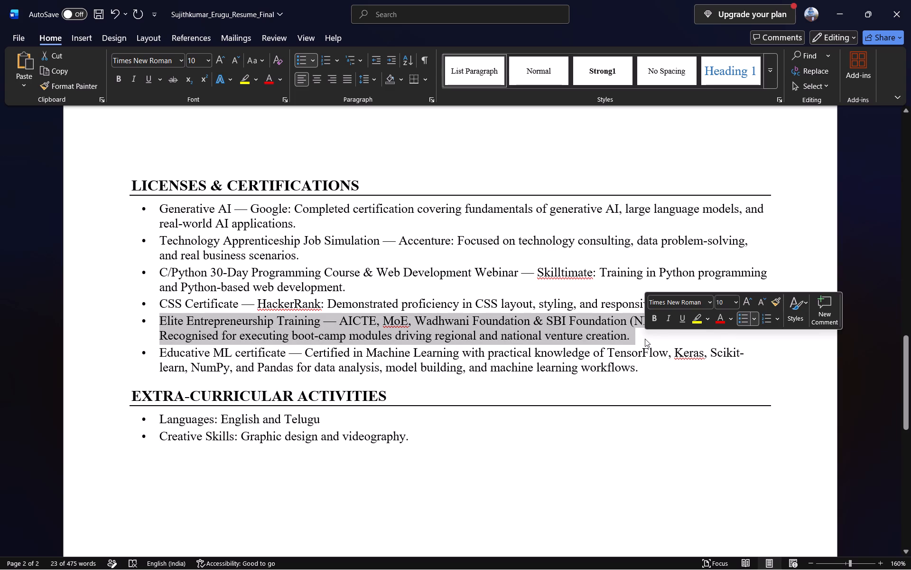
pyautogui.press('BackSpace')
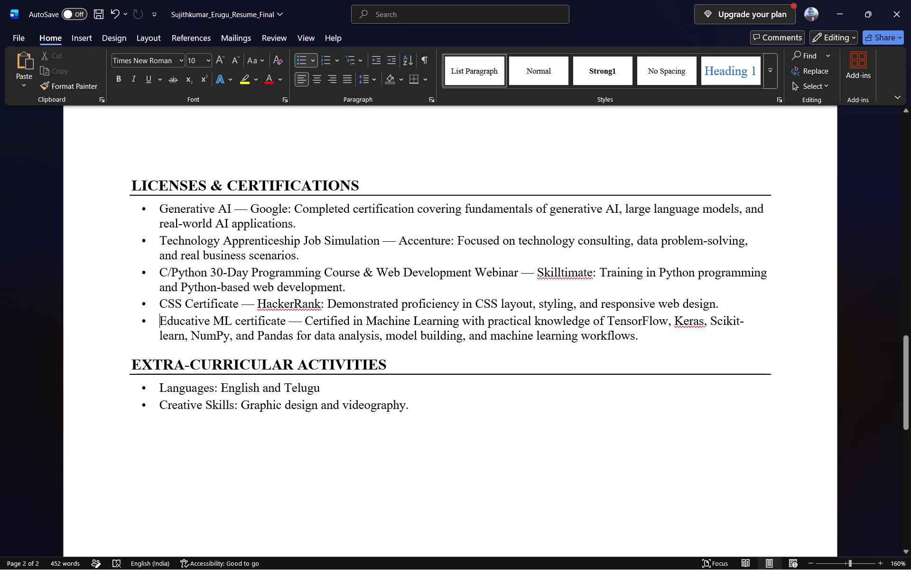
# Review the resume from the certifications back to the header, checking projects, skills, education and contact details for content that needs adapting.
pyautogui.scroll(1, 666, 442)
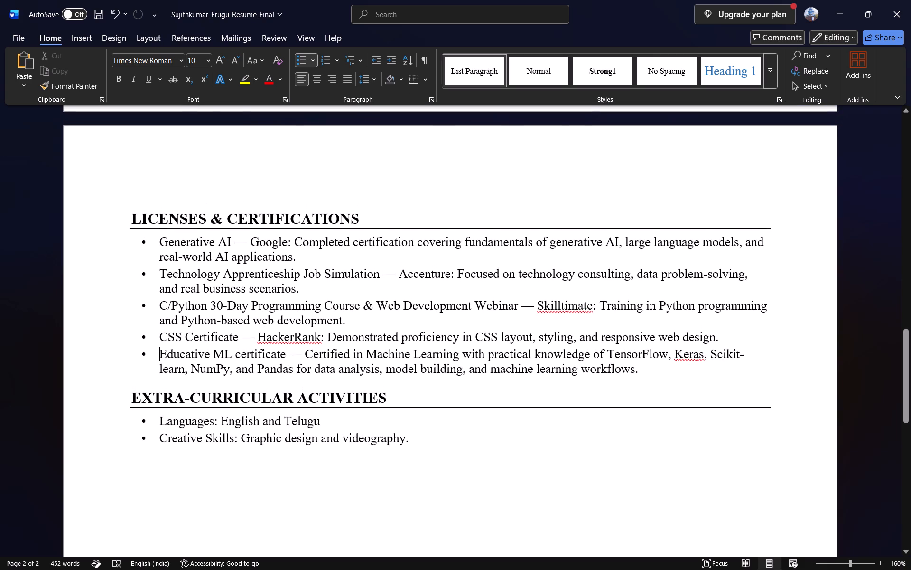
pyautogui.scroll(2, 666, 442)
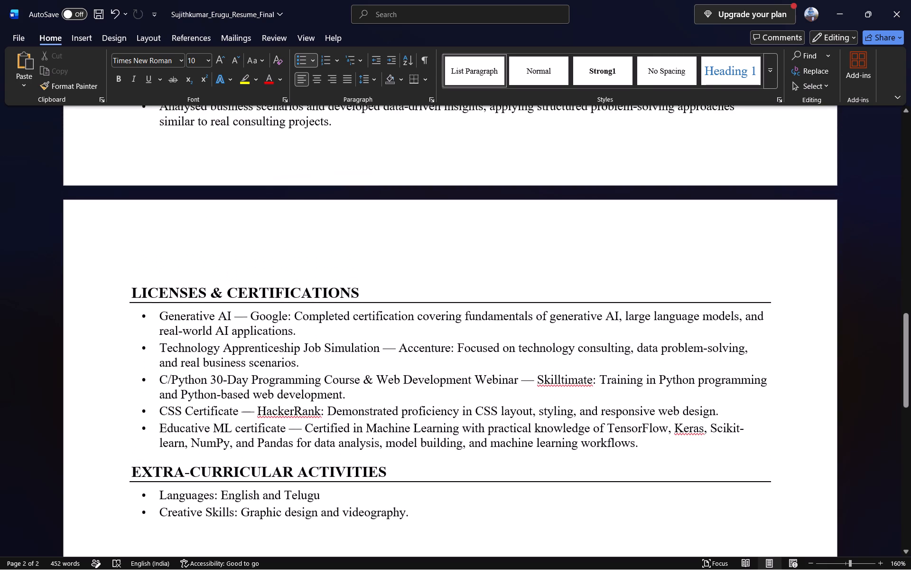
pyautogui.scroll(3, 666, 442)
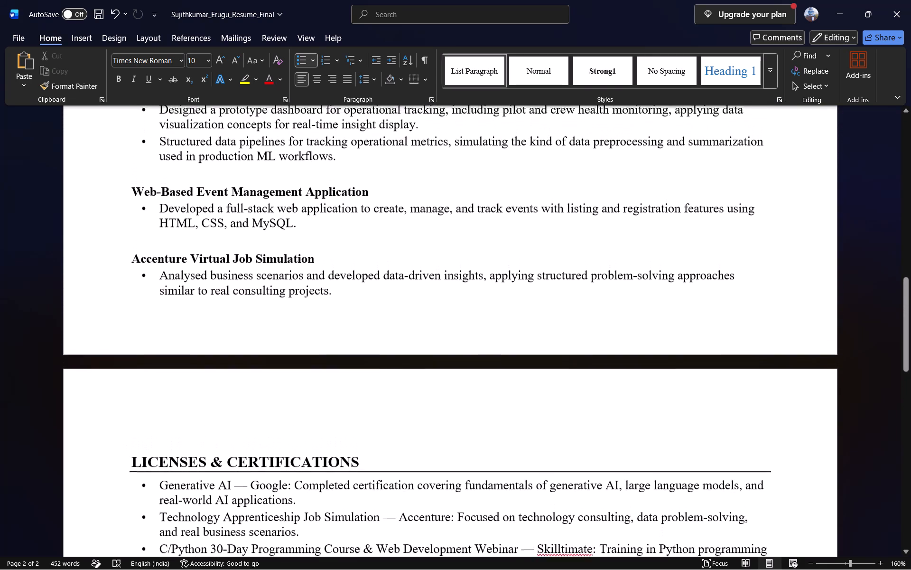
pyautogui.scroll(3, 666, 442)
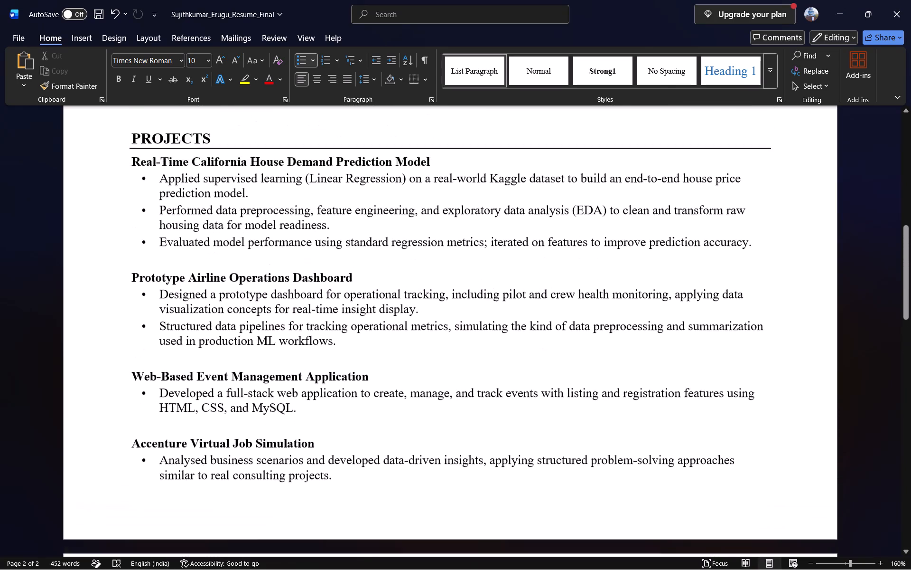
pyautogui.scroll(1, 666, 442)
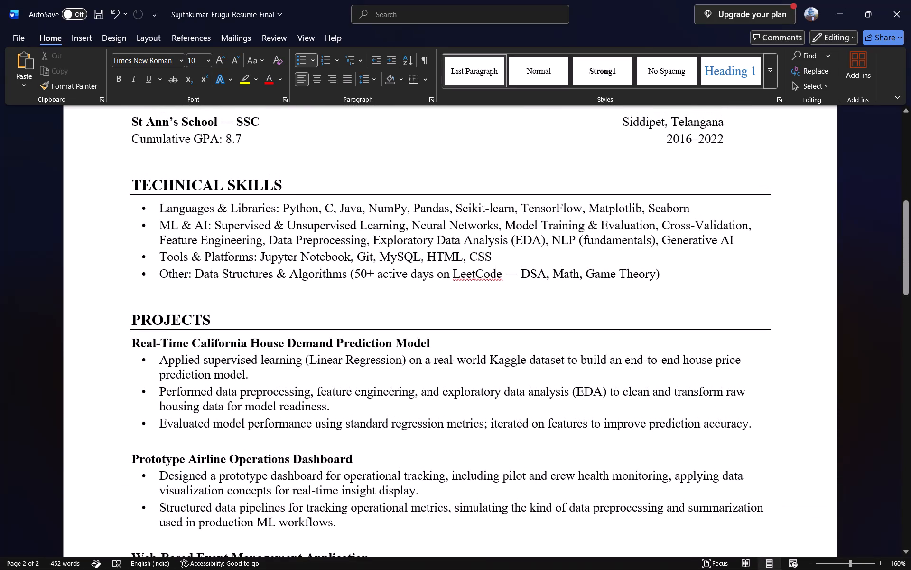
pyautogui.scroll(2, 666, 442)
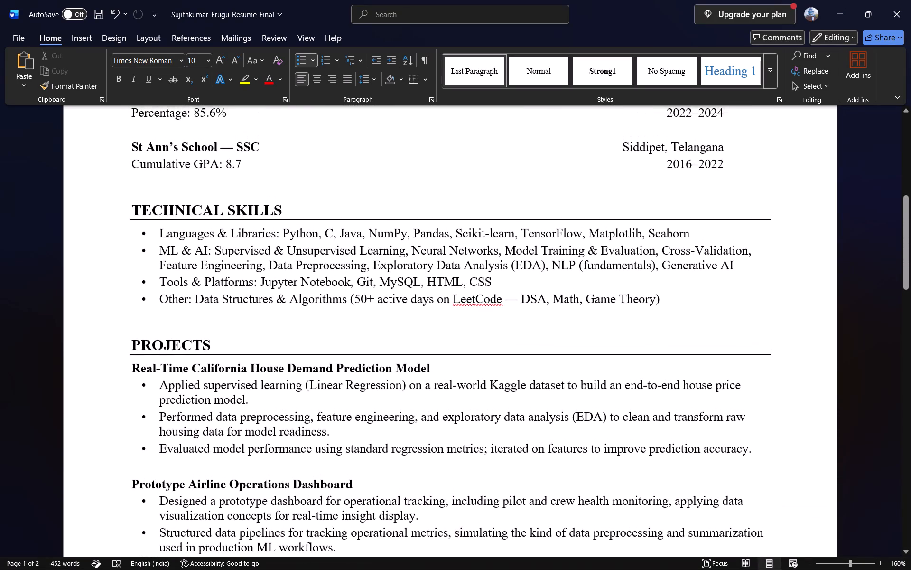
pyautogui.scroll(2, 666, 442)
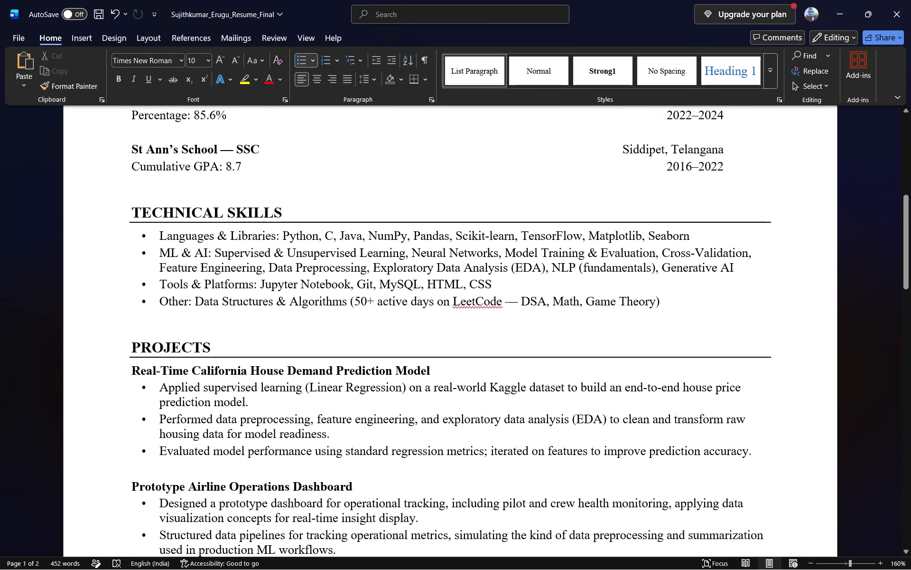
pyautogui.scroll(3, 658, 292)
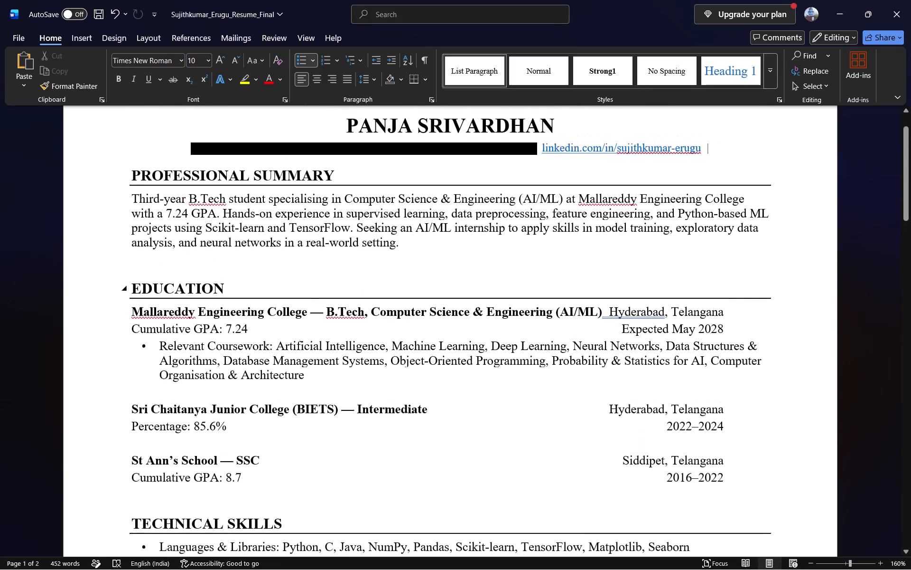
pyautogui.scroll(1, 658, 292)
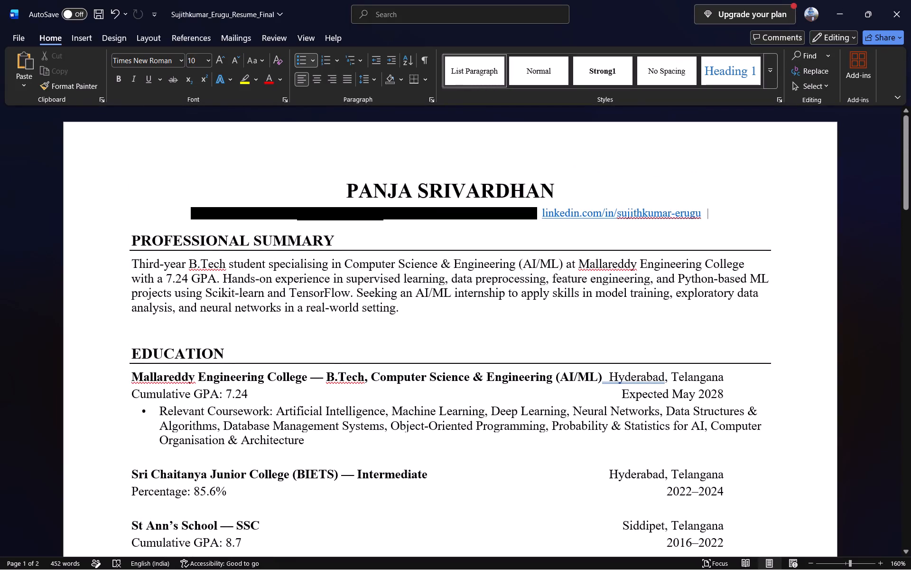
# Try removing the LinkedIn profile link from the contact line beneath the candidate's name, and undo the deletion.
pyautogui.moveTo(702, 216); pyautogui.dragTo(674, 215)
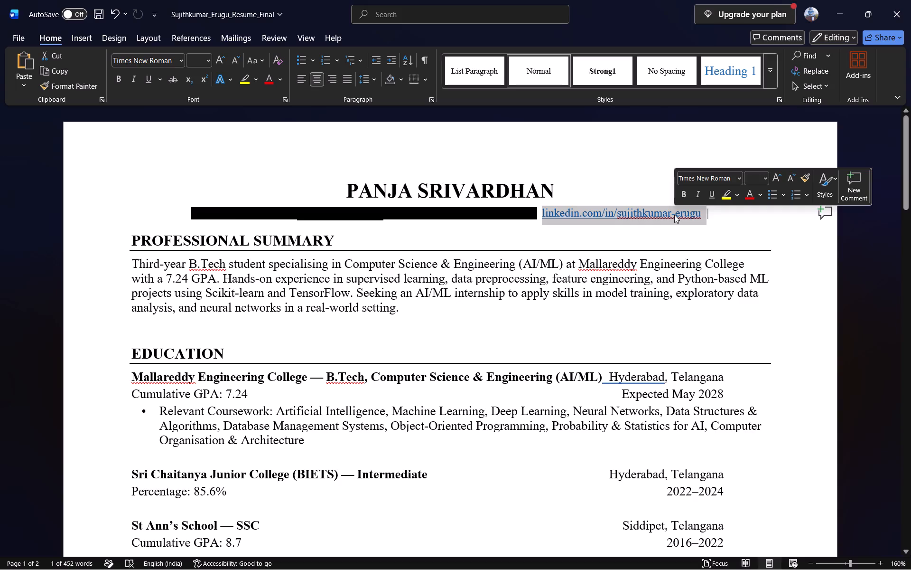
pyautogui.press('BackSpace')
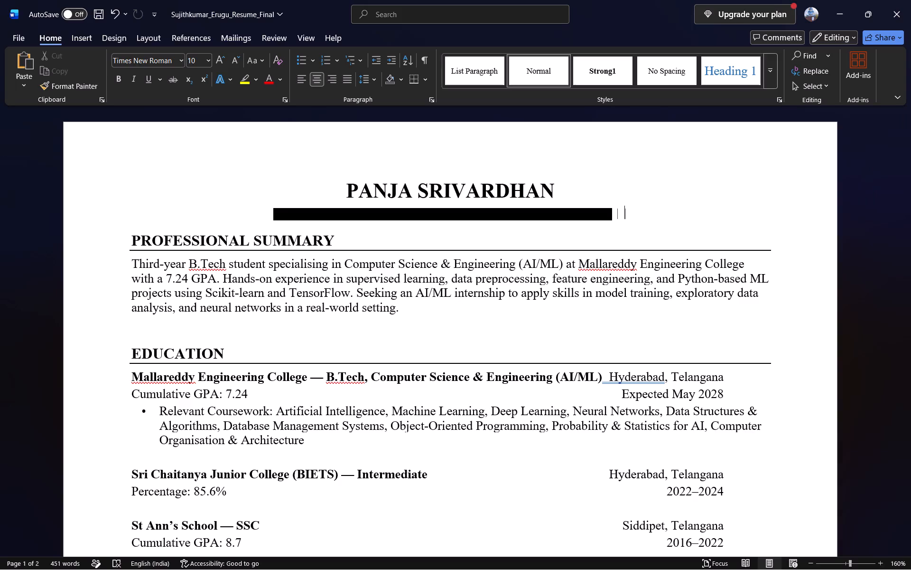
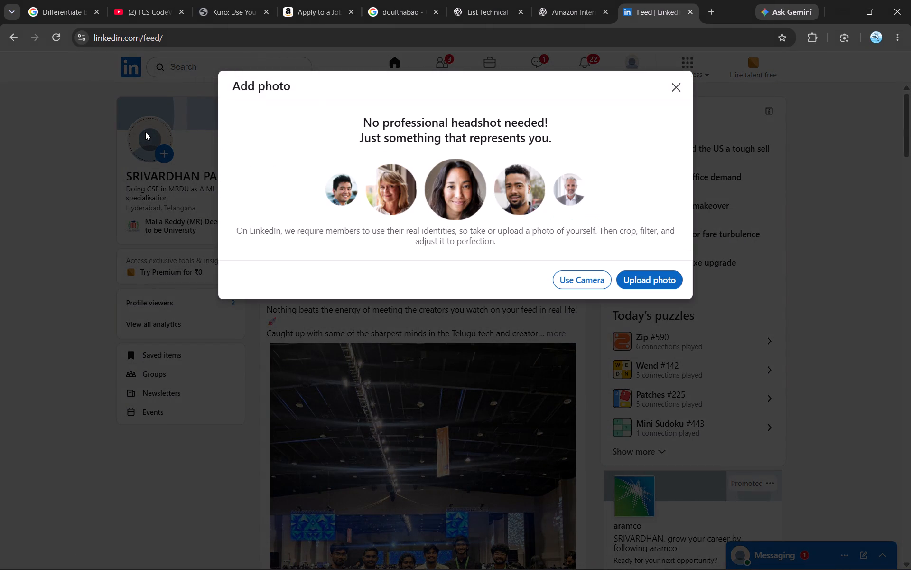
# Open the candidate's own LinkedIn profile page and copy its full public profile URL.
pyautogui.click(681, 86)
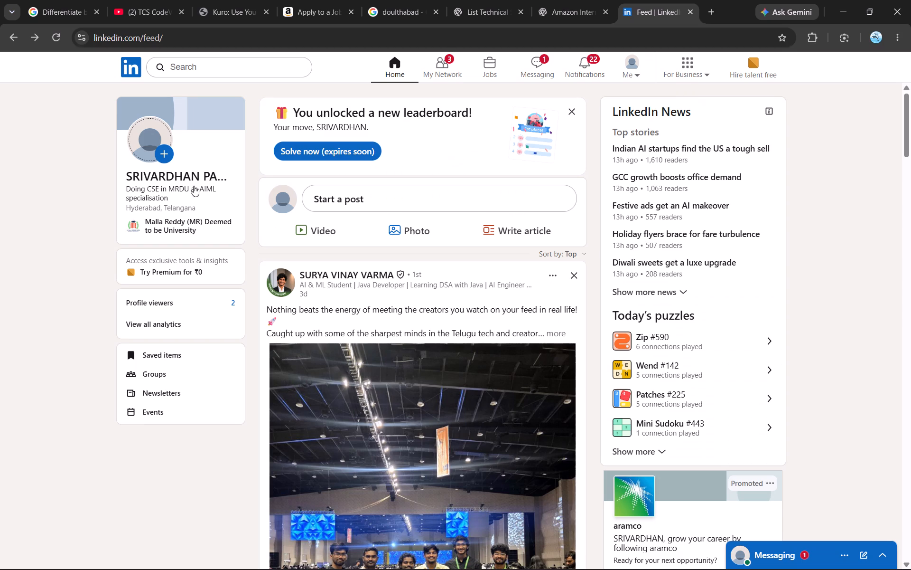
pyautogui.click(152, 185)
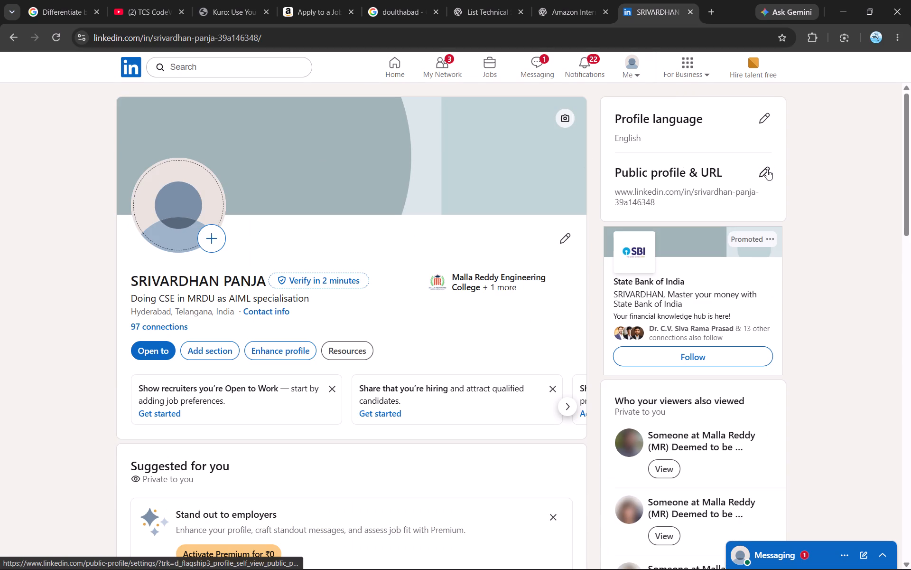
pyautogui.doubleClick(649, 205)
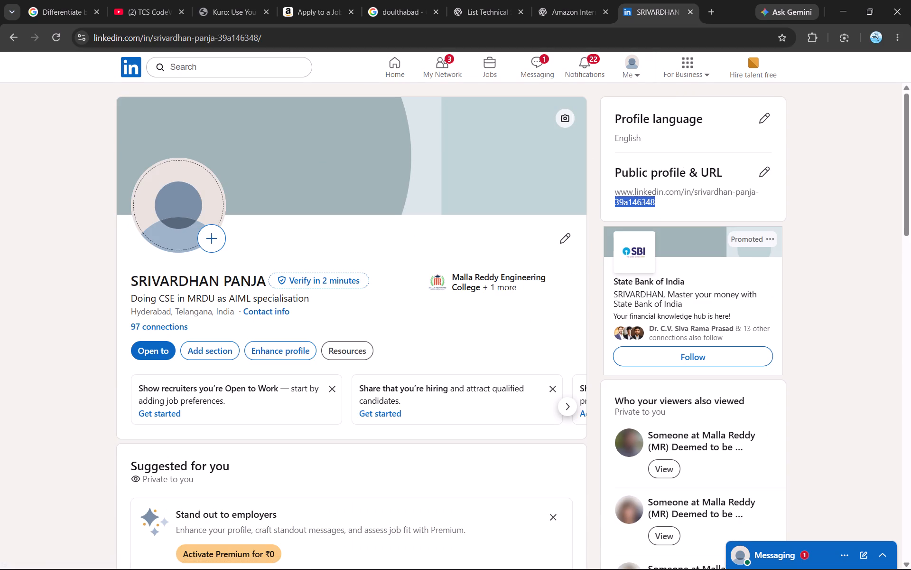
pyautogui.doubleClick(673, 203)
pyautogui.moveTo(673, 203); pyautogui.dragTo(655, 202)
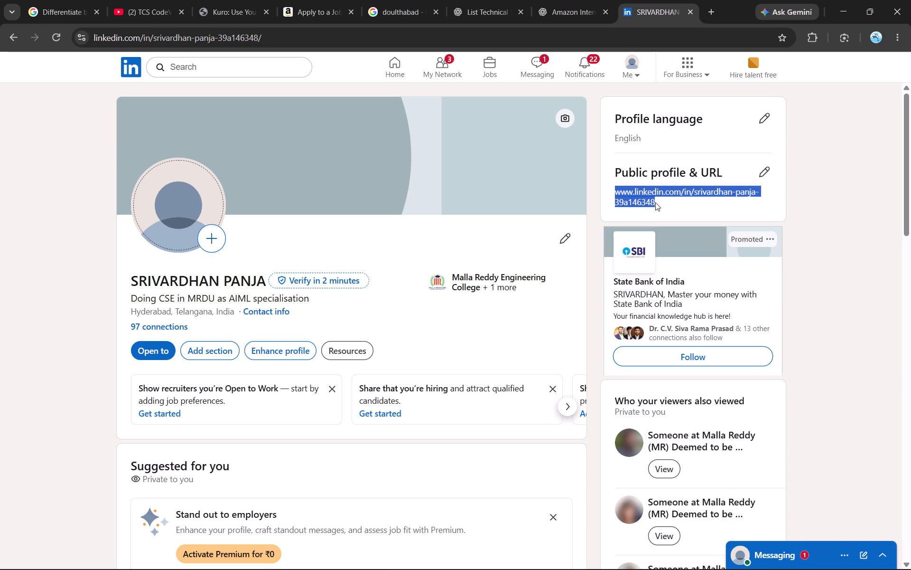
pyautogui.moveTo(655, 202); pyautogui.dragTo(665, 203)
pyautogui.hotkey('ctrl', 'c')
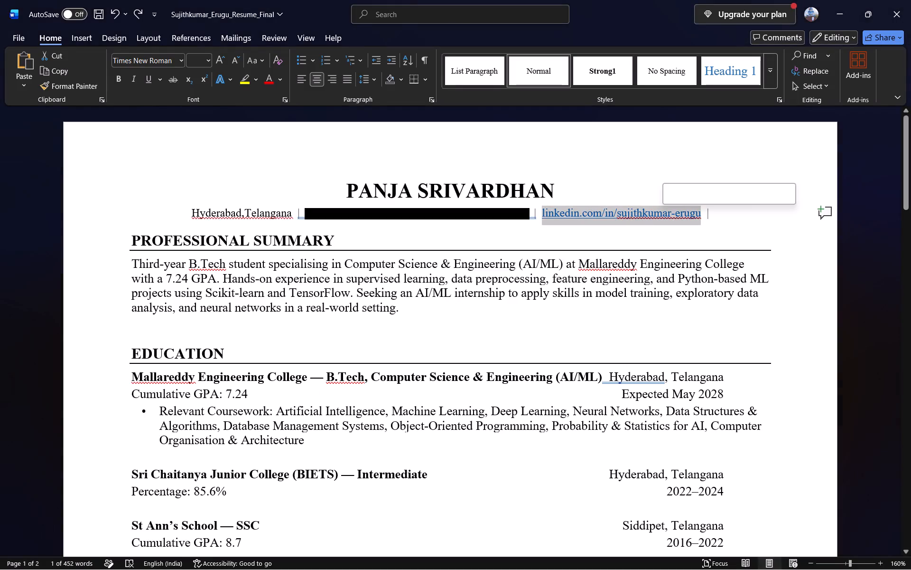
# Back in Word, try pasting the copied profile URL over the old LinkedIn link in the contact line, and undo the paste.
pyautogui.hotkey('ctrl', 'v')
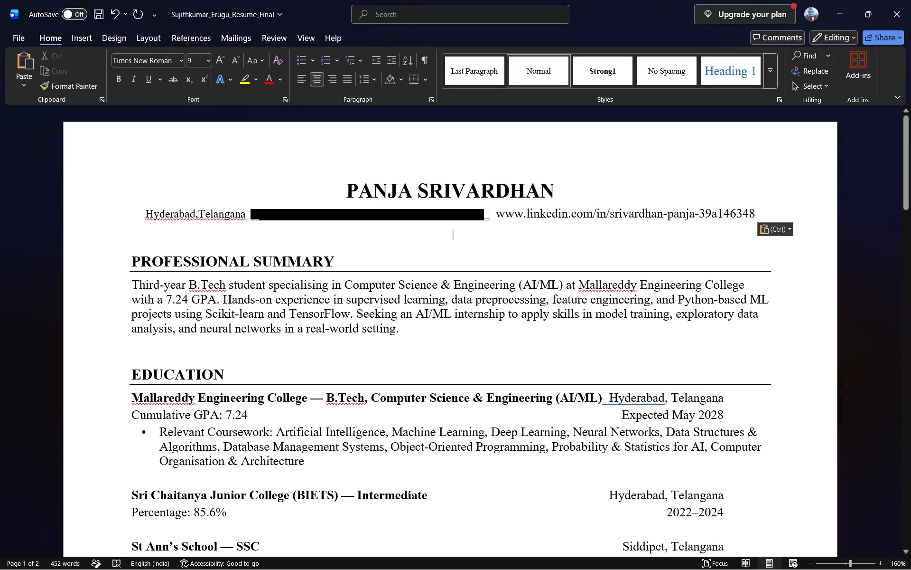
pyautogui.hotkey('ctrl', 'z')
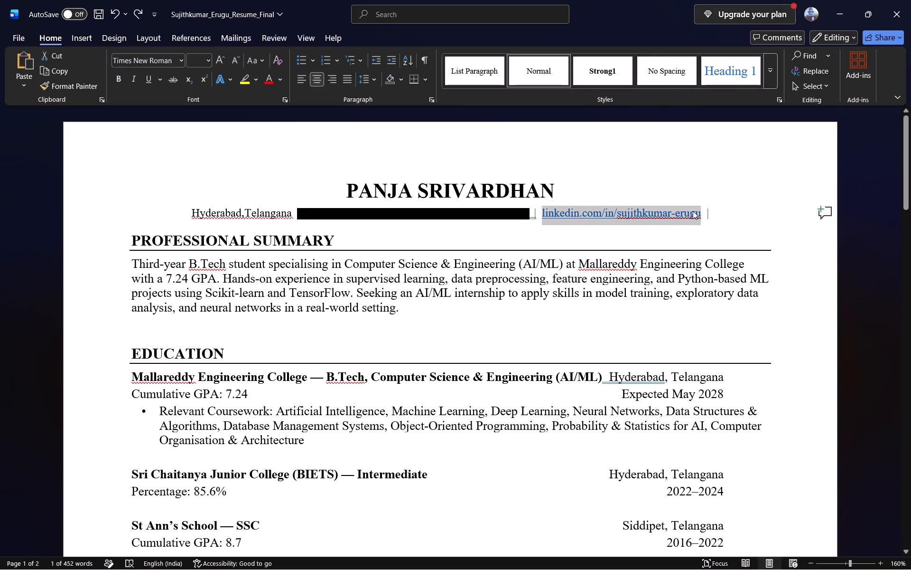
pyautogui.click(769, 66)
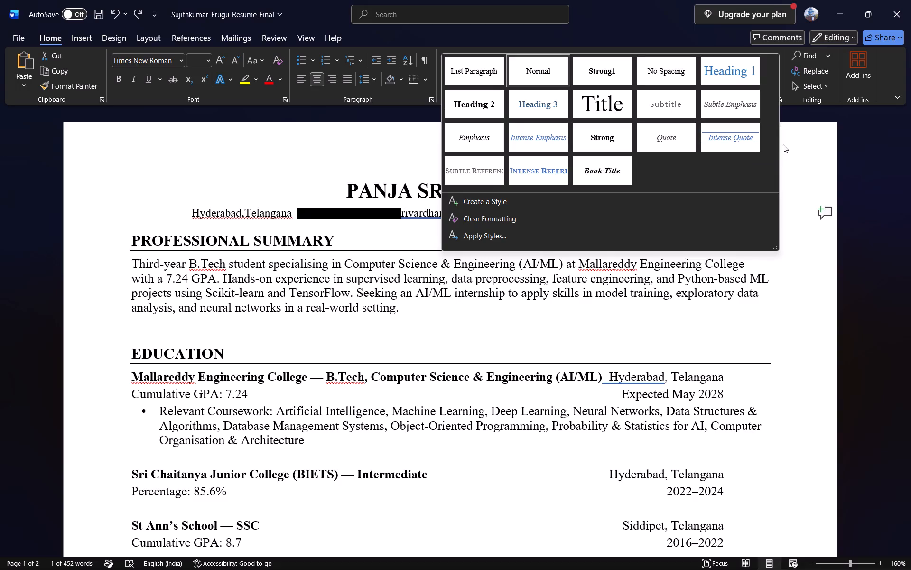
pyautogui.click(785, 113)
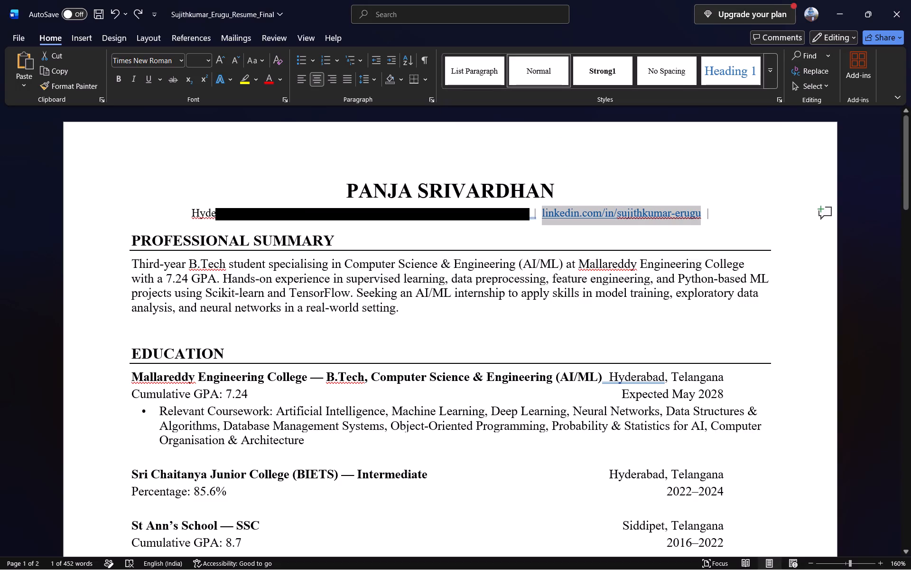
# Change the target address of the LinkedIn hyperlink in the contact line to the copied profile URL.
pyautogui.click(580, 210)
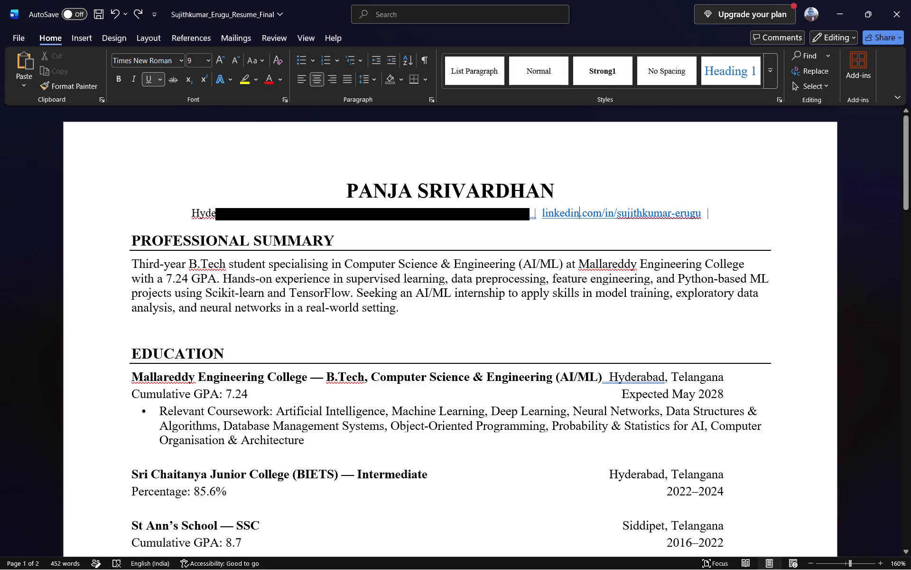
pyautogui.click(544, 213)
pyautogui.rightClick(544, 213)
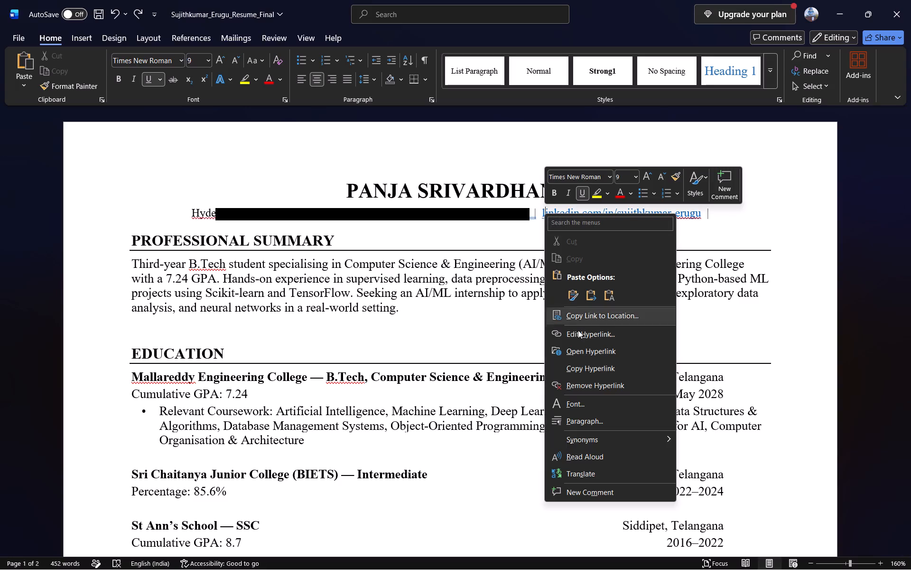
pyautogui.click(597, 335)
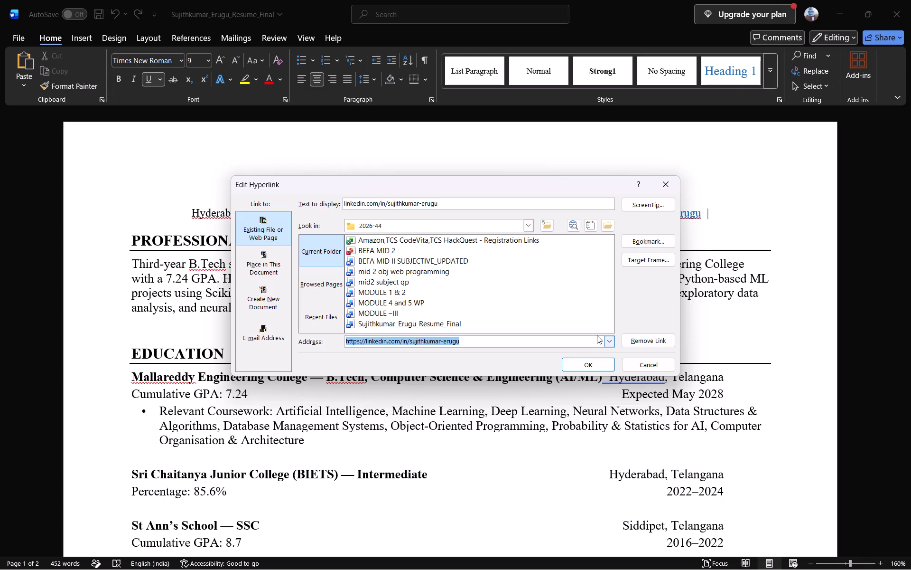
pyautogui.hotkey('ctrl', 'v')
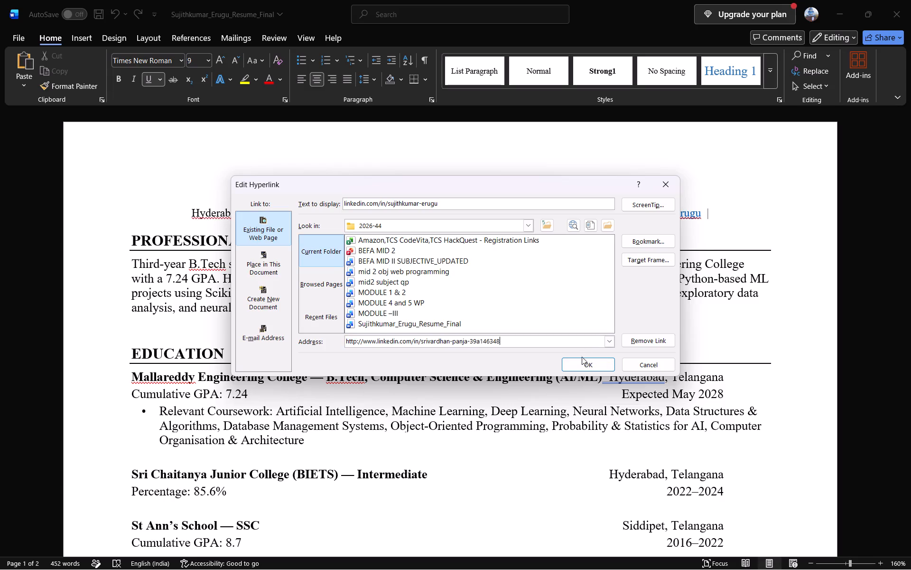
pyautogui.click(582, 361)
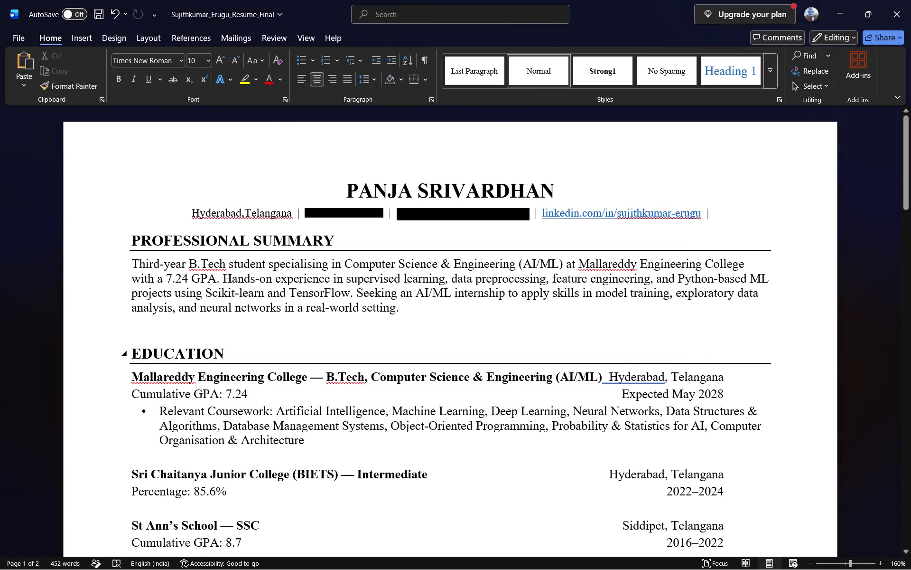
# Replace the display text of the contact line's LinkedIn hyperlink with the copied profile URL.
pyautogui.rightClick(651, 217)
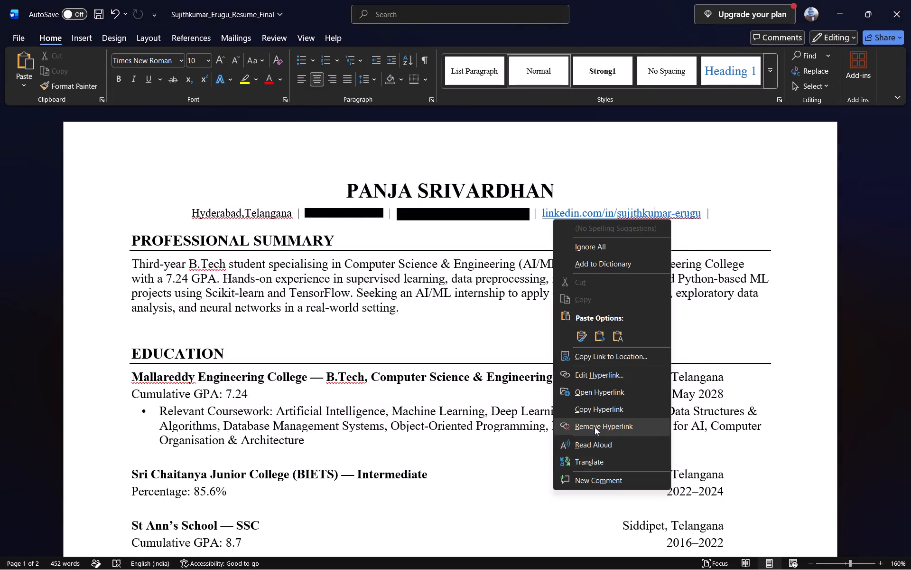
pyautogui.click(590, 373)
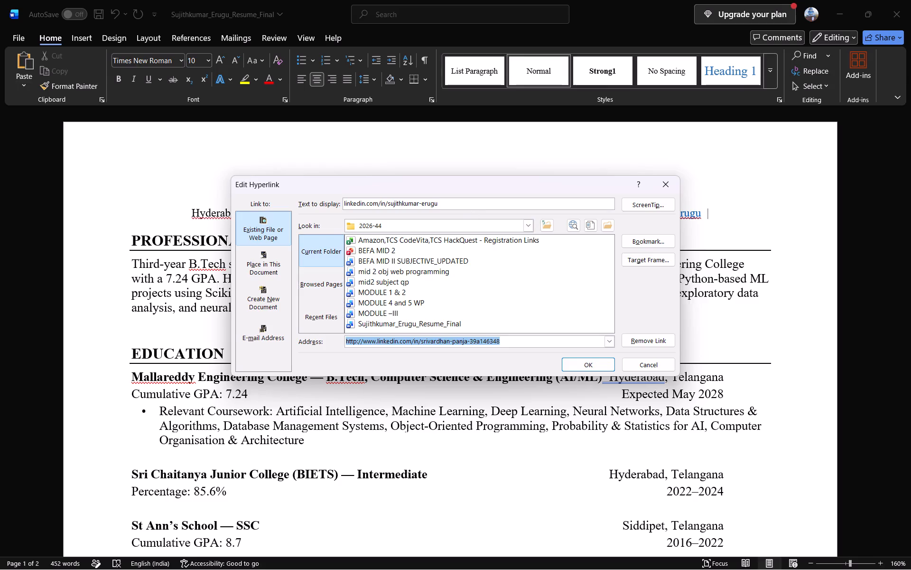
pyautogui.moveTo(466, 205); pyautogui.dragTo(335, 204)
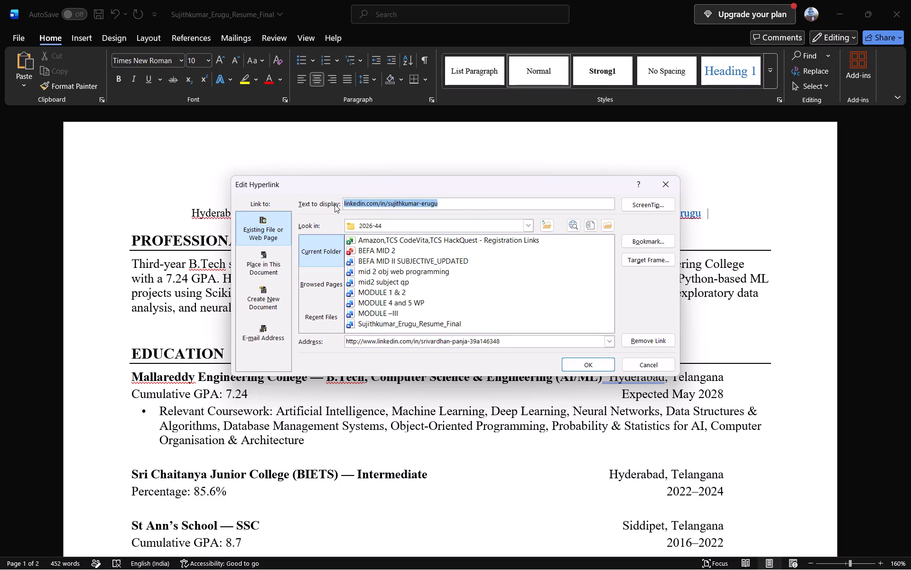
pyautogui.hotkey('ctrl', 'v')
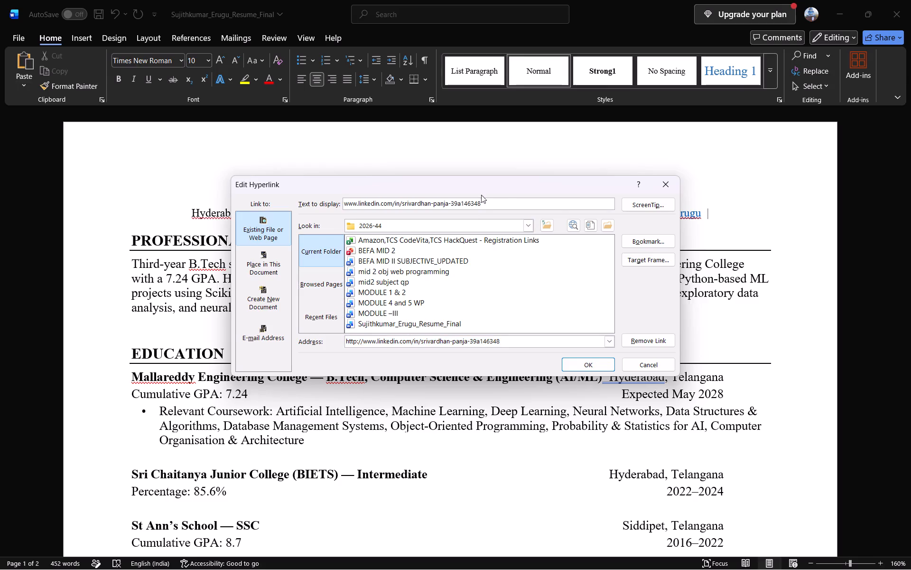
pyautogui.click(580, 362)
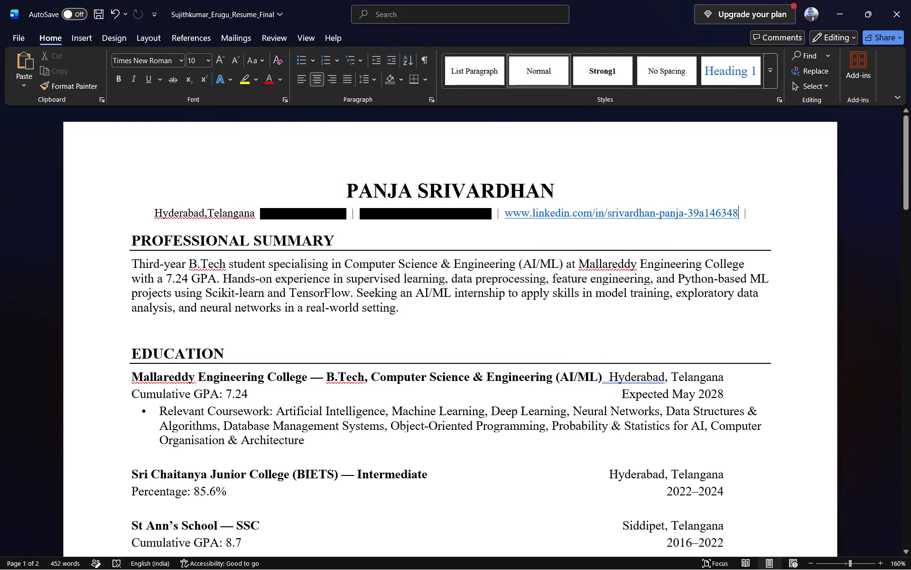
# Shorten the LinkedIn hyperlink's display text by removing the hyphen and trailing code after the candidate's surname, keeping the full target address.
pyautogui.press('BackSpace')
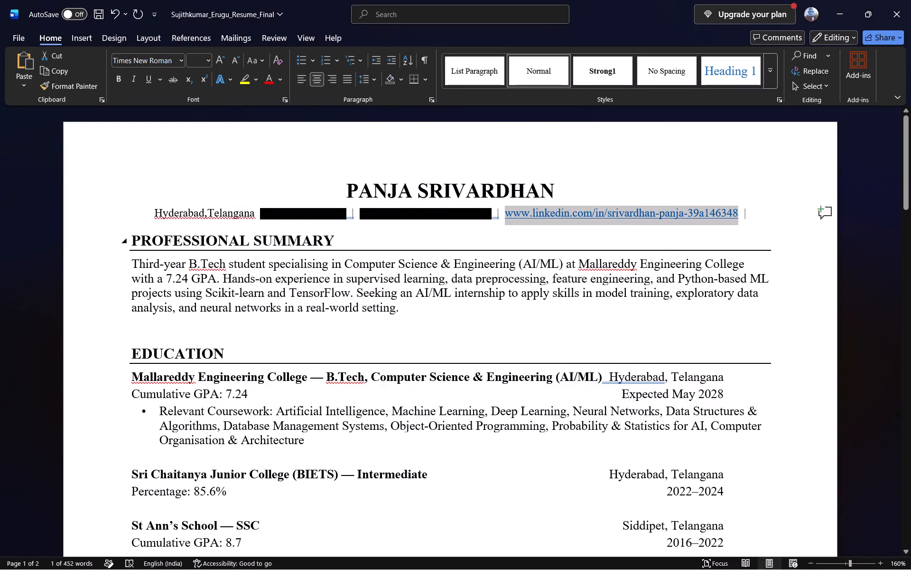
pyautogui.click(726, 210)
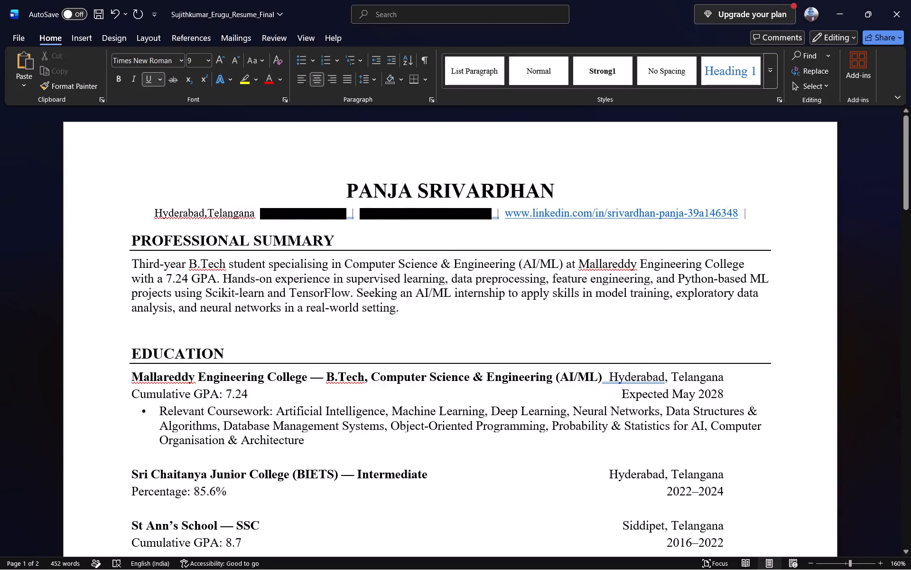
pyautogui.rightClick(623, 216)
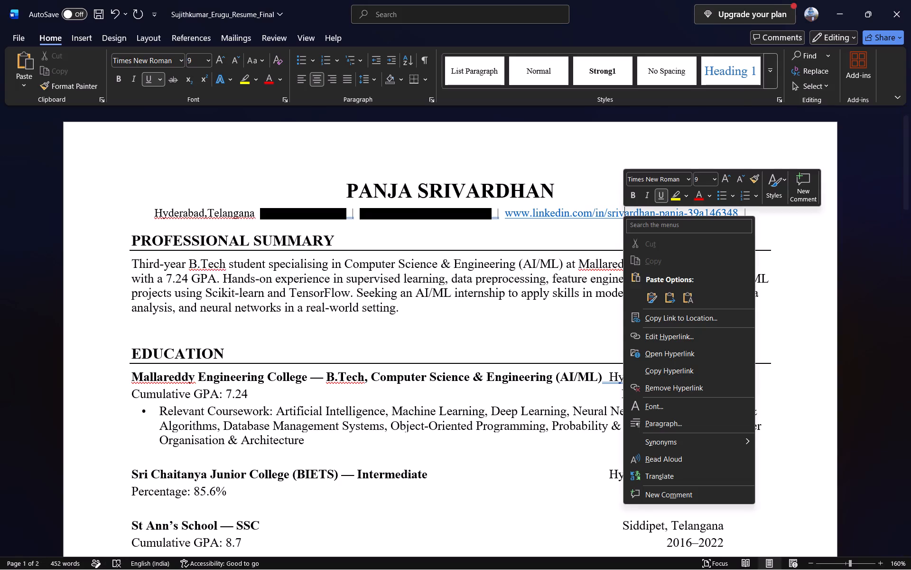
pyautogui.click(648, 337)
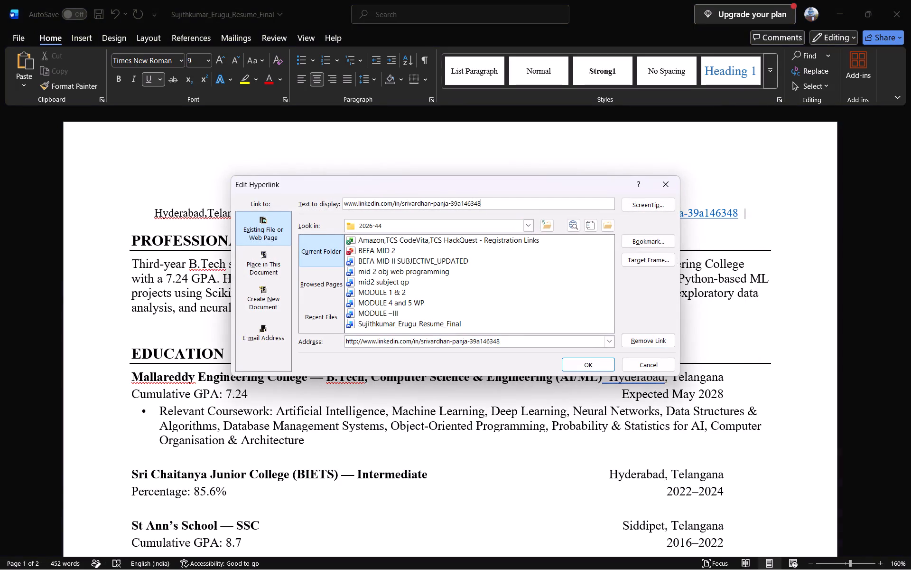
pyautogui.click(484, 203)
pyautogui.press('BackSpace')
pyautogui.press('BackSpace')
pyautogui.press('BackSpace')
pyautogui.press('BackSpace')
pyautogui.press('BackSpace')
pyautogui.press('BackSpace')
pyautogui.press('BackSpace')
pyautogui.press('BackSpace')
pyautogui.press('BackSpace')
pyautogui.press('BackSpace')
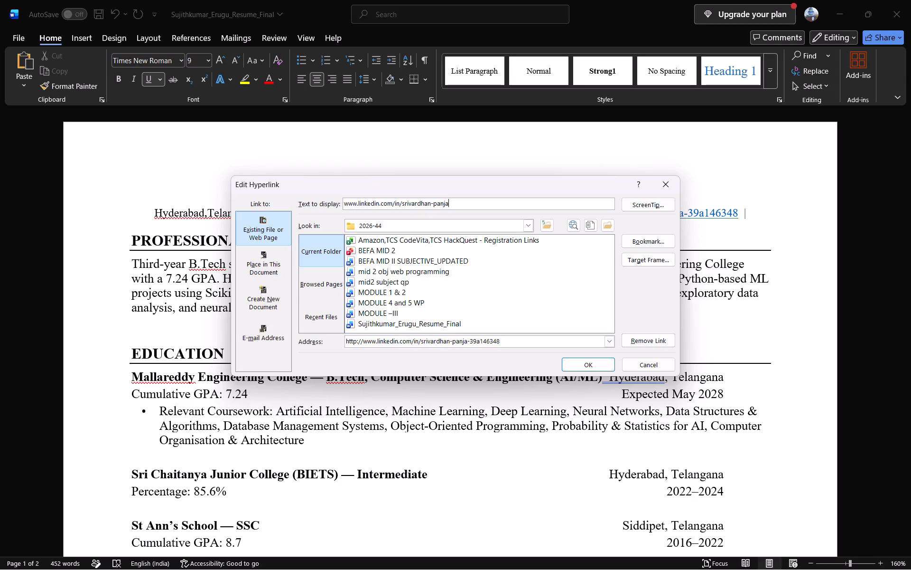
pyautogui.click(576, 362)
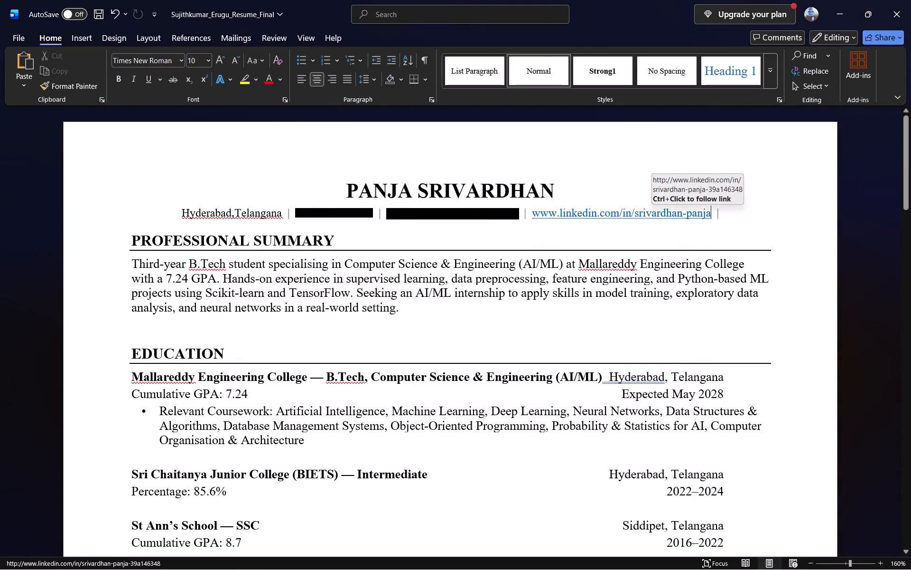
# Open the LinkedIn hyperlink in the contact line for editing its display text again.
pyautogui.rightClick(648, 216)
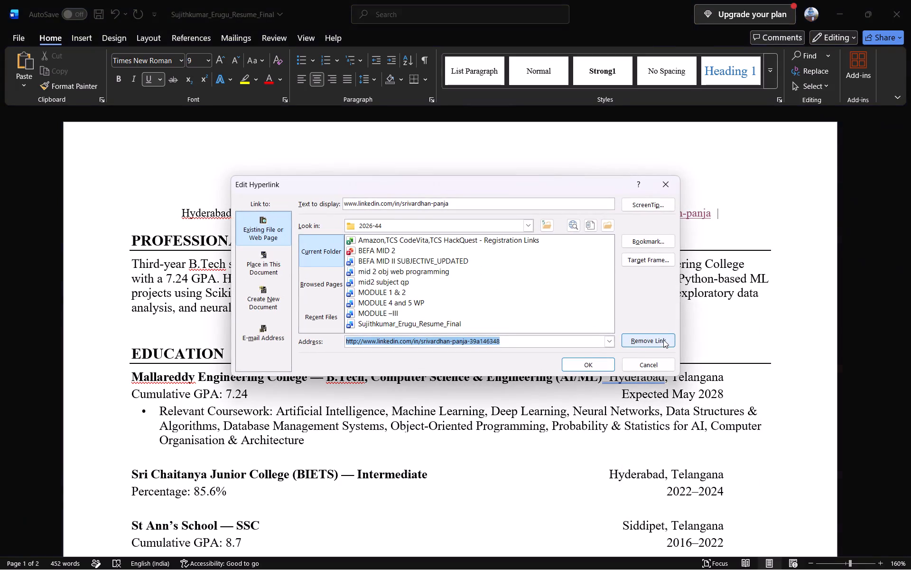
pyautogui.doubleClick(496, 202)
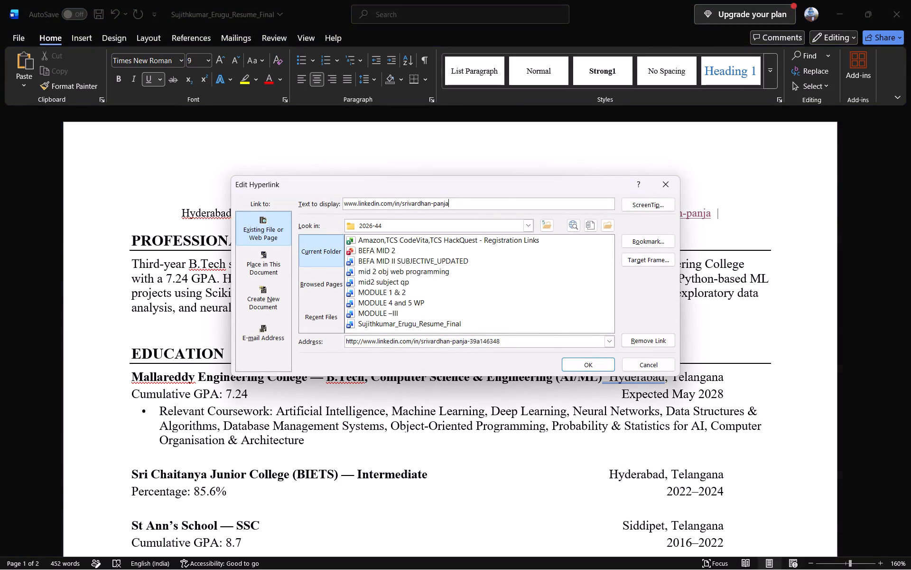
pyautogui.doubleClick(496, 202)
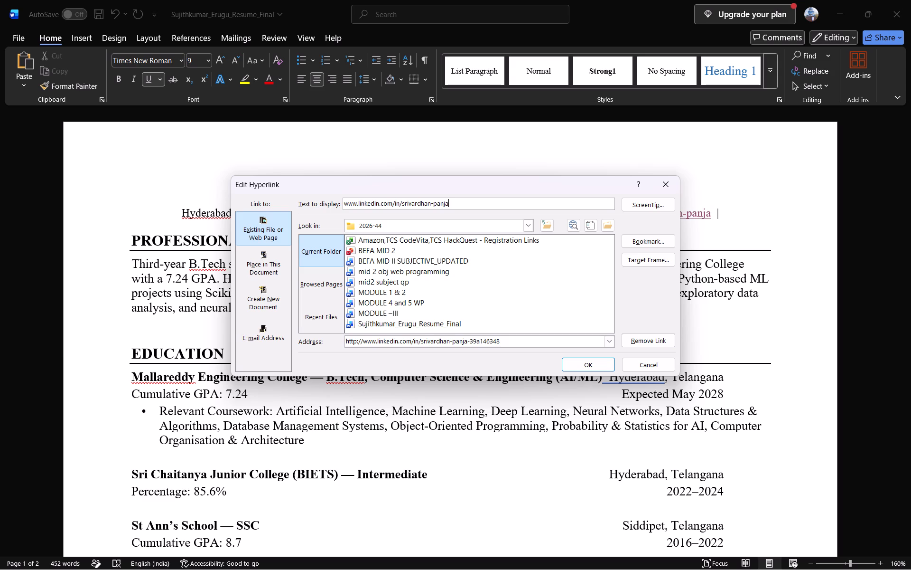
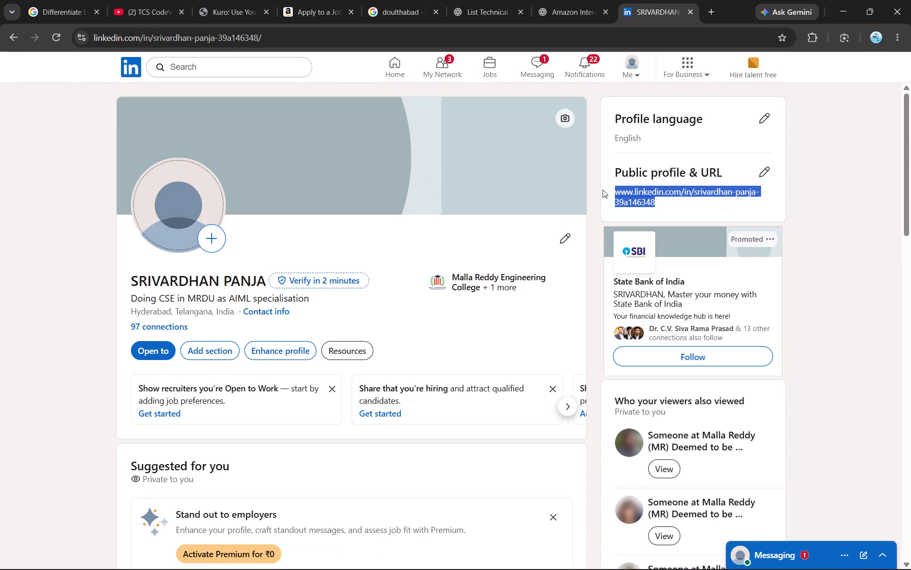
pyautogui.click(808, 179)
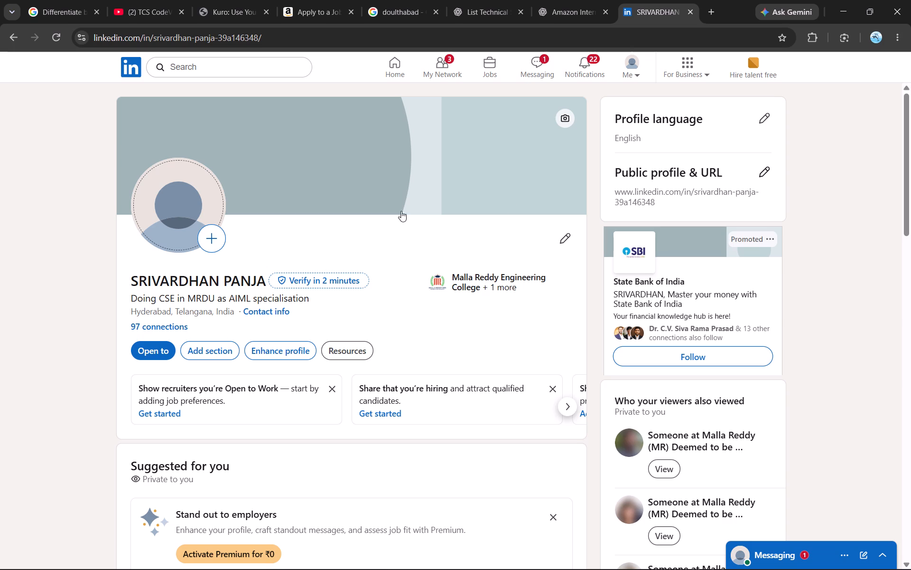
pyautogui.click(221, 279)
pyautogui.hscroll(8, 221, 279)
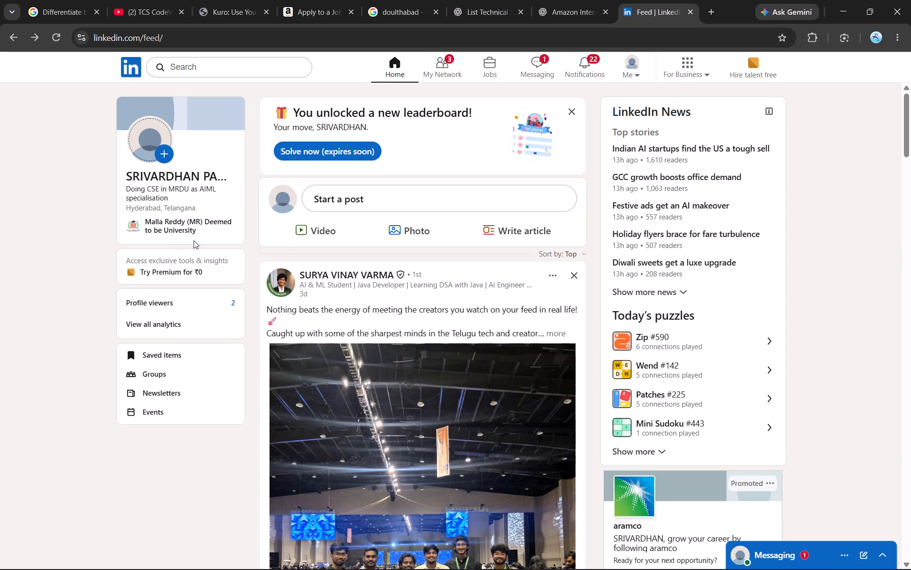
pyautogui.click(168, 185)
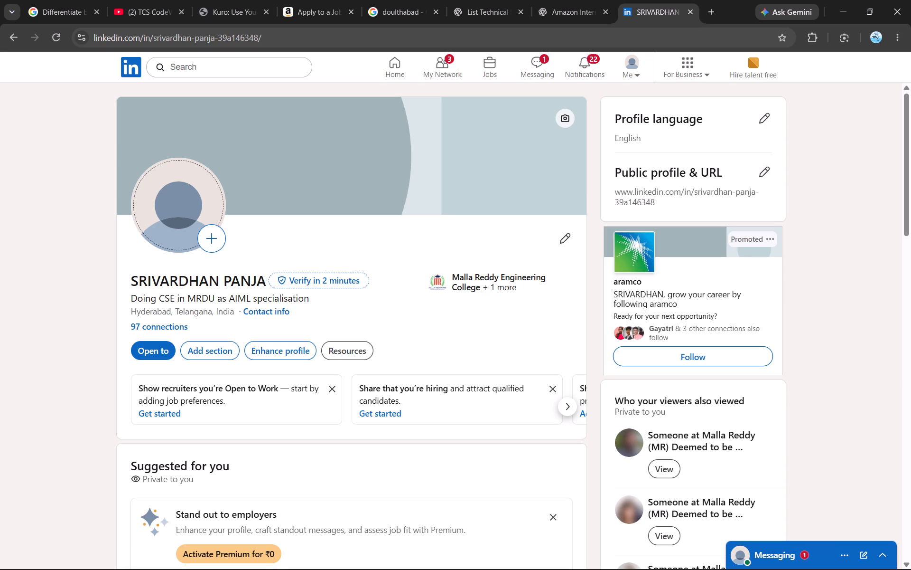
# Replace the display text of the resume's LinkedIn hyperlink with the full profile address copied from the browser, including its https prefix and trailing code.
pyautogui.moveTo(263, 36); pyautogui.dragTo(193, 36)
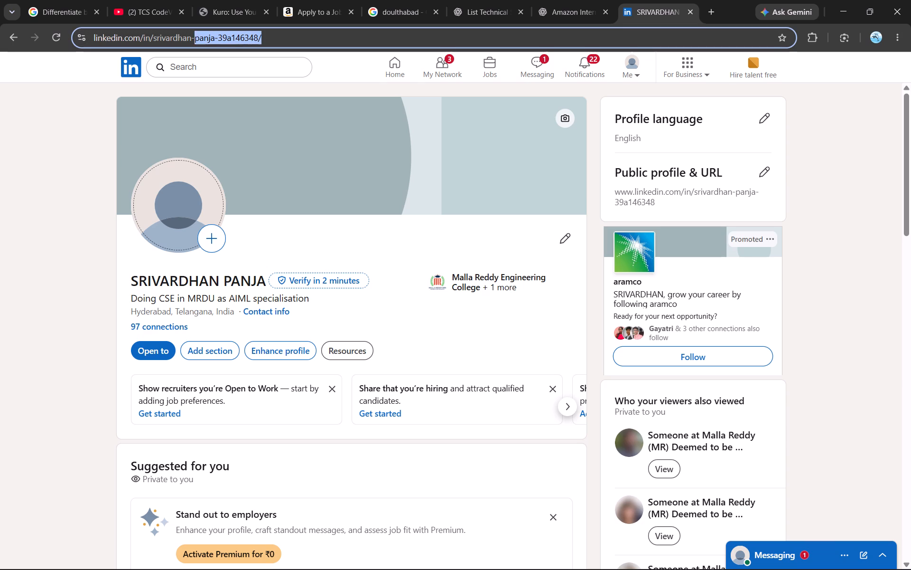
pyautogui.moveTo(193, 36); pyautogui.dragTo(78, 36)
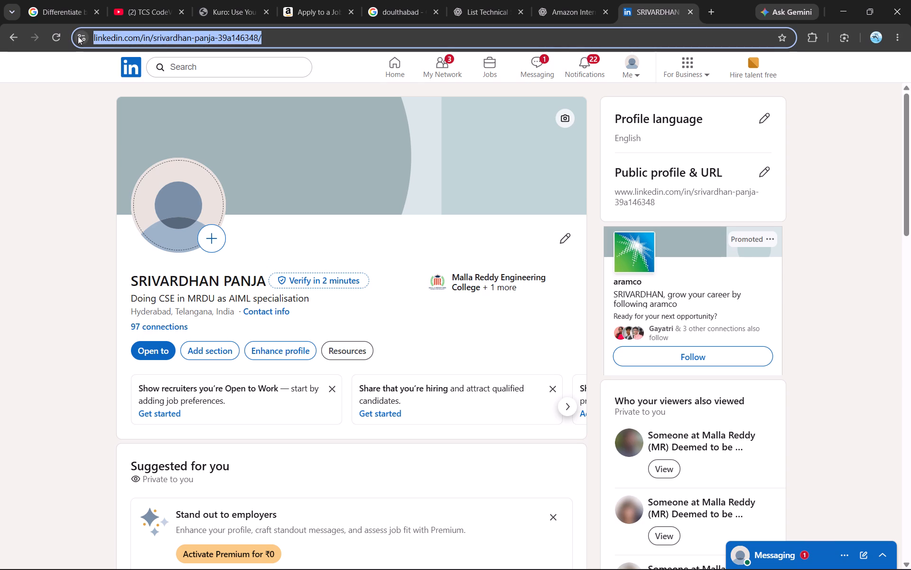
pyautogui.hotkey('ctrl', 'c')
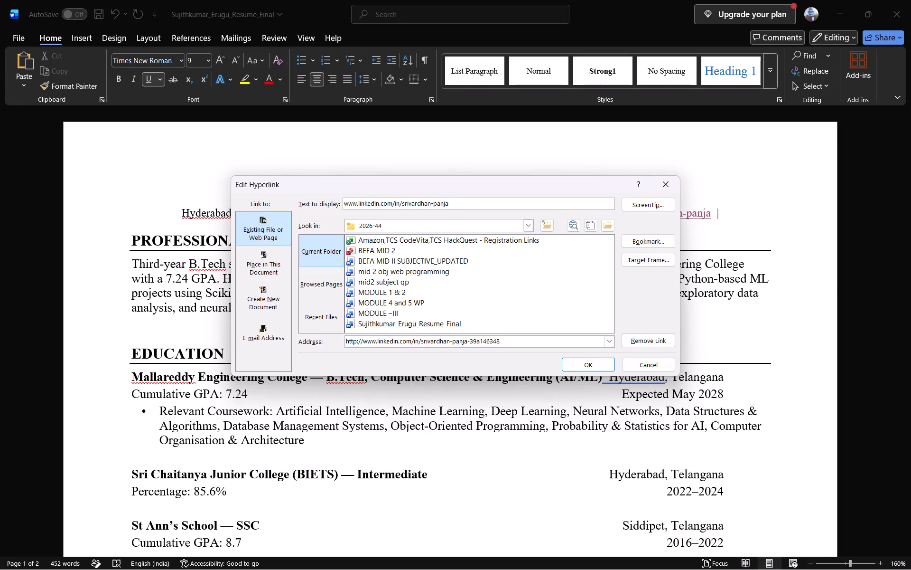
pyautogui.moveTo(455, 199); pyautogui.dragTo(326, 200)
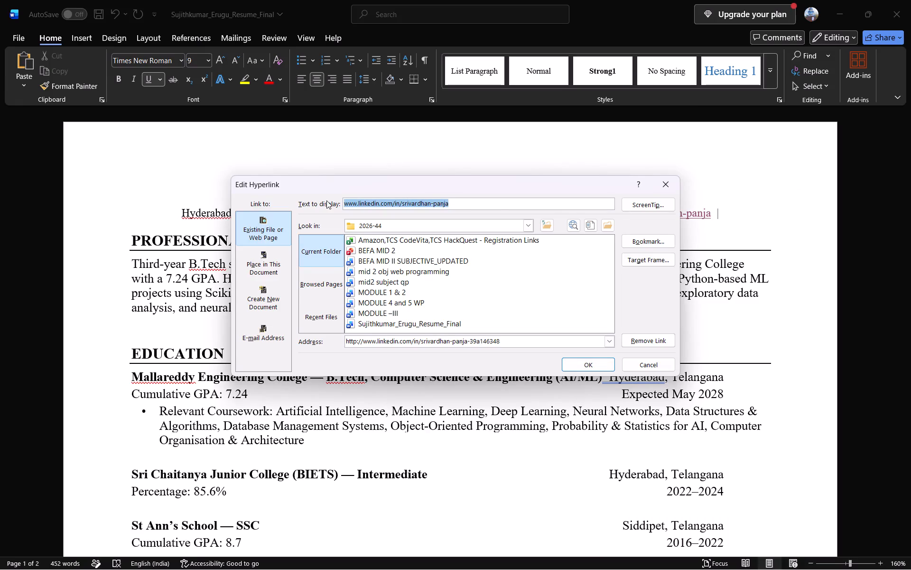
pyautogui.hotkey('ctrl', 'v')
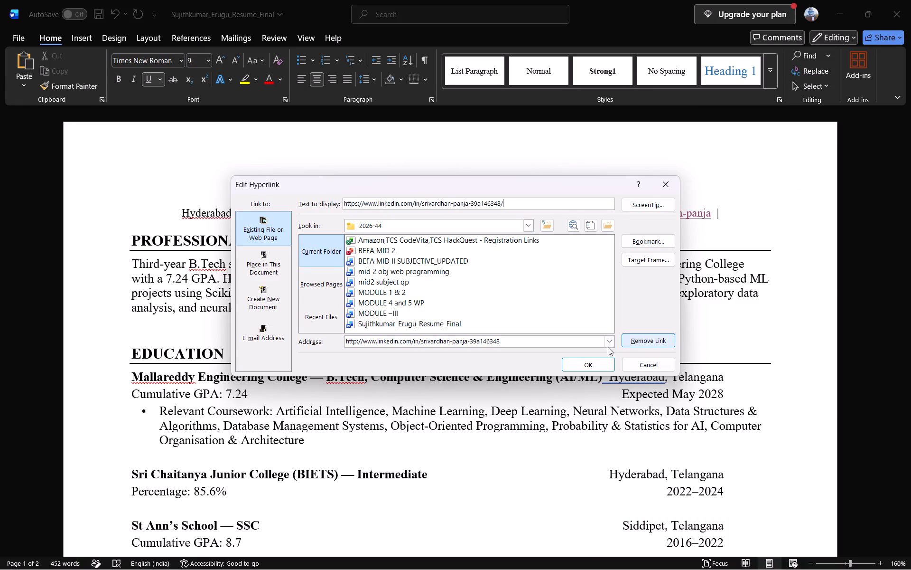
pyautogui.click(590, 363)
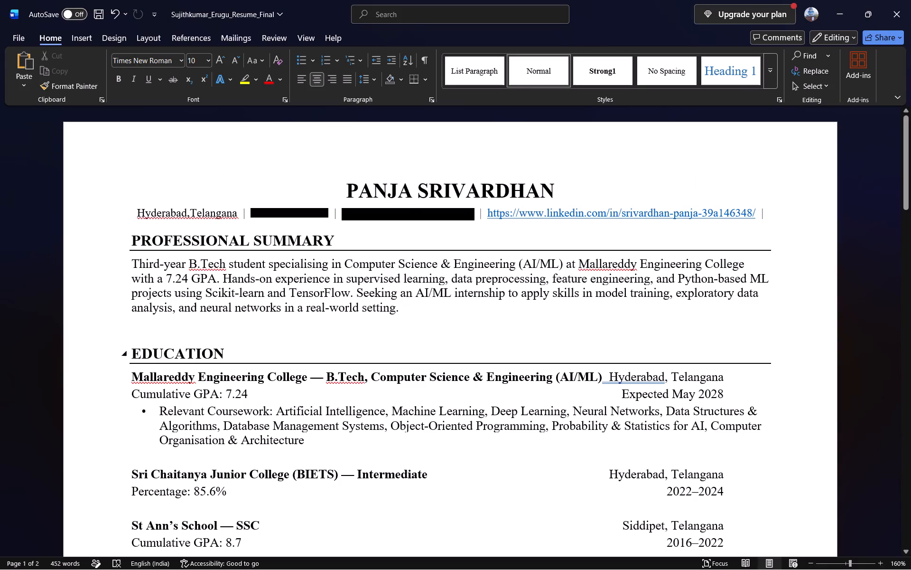
# Open the contact line's LinkedIn hyperlink in the browser to test it.
pyautogui.rightClick(676, 214)
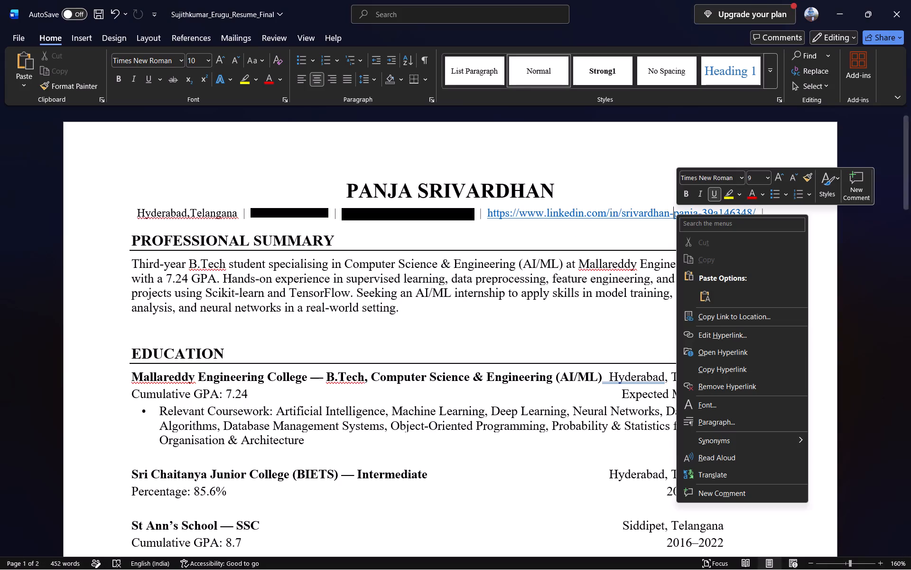
pyautogui.click(704, 351)
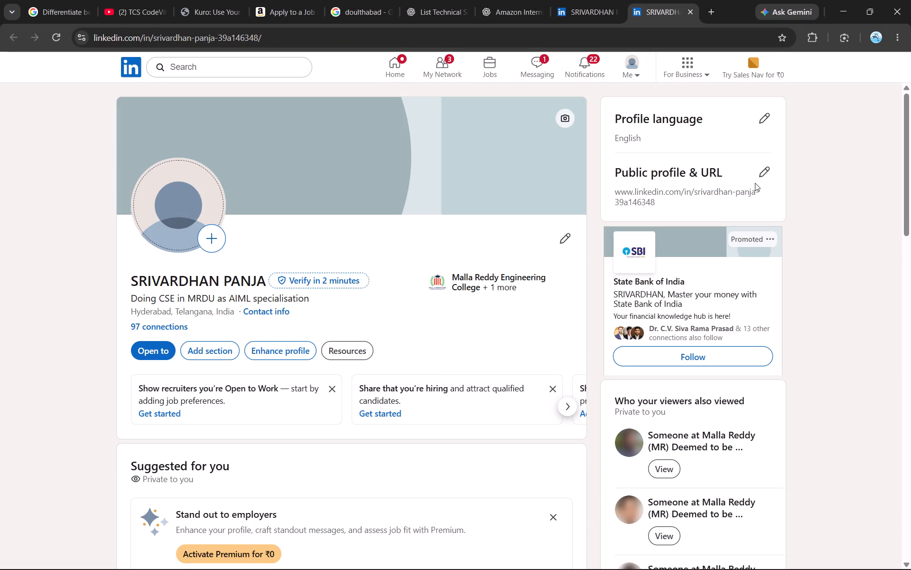
# Edit the LinkedIn profile's custom public URL, removing the hyphen and trailing code after the surname, and save it.
pyautogui.click(762, 173)
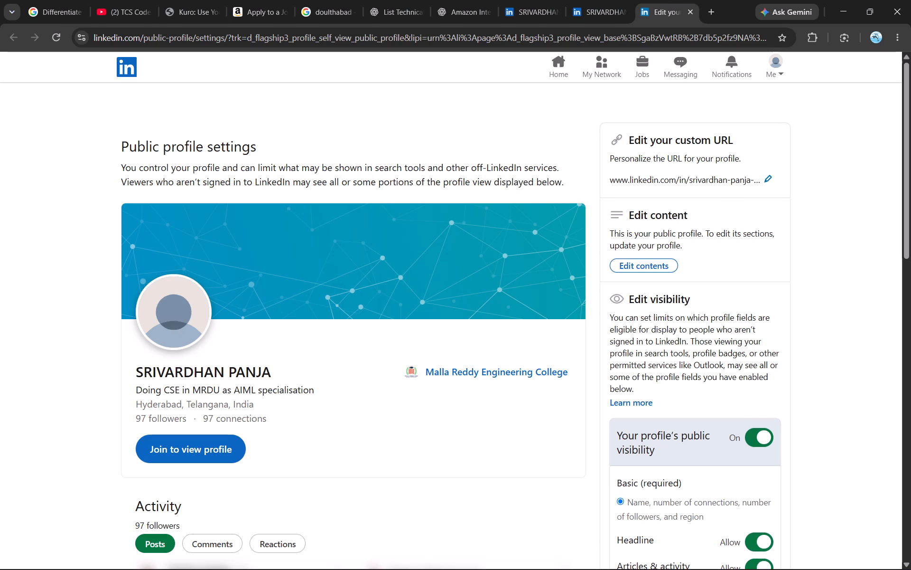
pyautogui.click(768, 177)
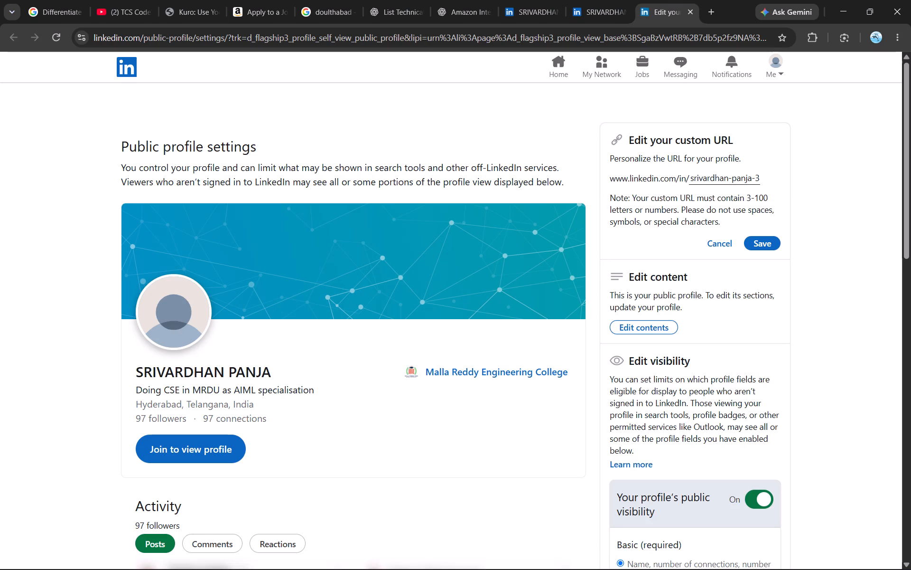
pyautogui.click(763, 177)
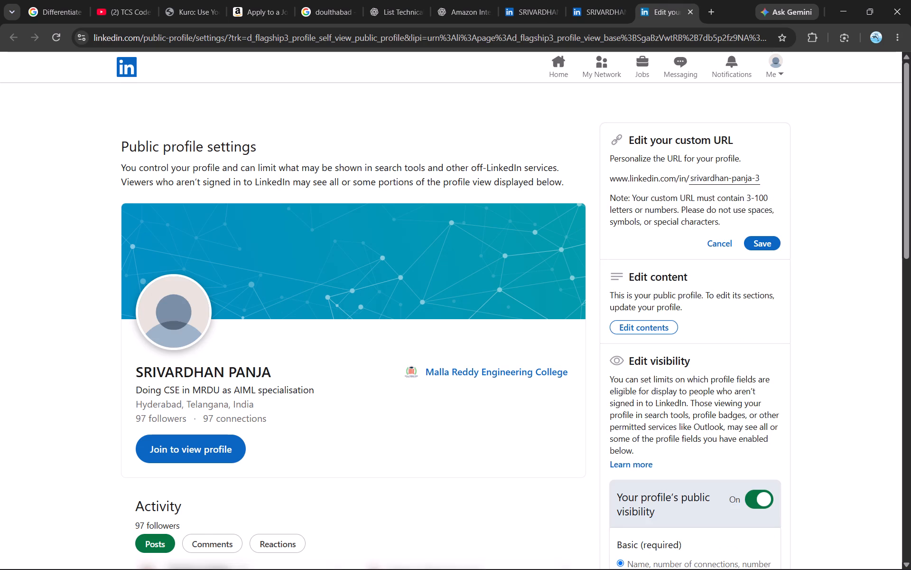
pyautogui.click(758, 177)
pyautogui.press('Right')
pyautogui.press('Right')
pyautogui.press('Right')
pyautogui.press('Right')
pyautogui.press('Right')
pyautogui.press('Right')
pyautogui.press('Right')
pyautogui.press('Right')
pyautogui.press('Right')
pyautogui.press('Right')
pyautogui.press('Right')
pyautogui.press('Right')
pyautogui.press('Right')
pyautogui.press('Right')
pyautogui.press('Right')
pyautogui.press('Right')
pyautogui.press('Right')
pyautogui.press('Right')
pyautogui.press('Right')
pyautogui.press('Right')
pyautogui.press('Right')
pyautogui.press('Right')
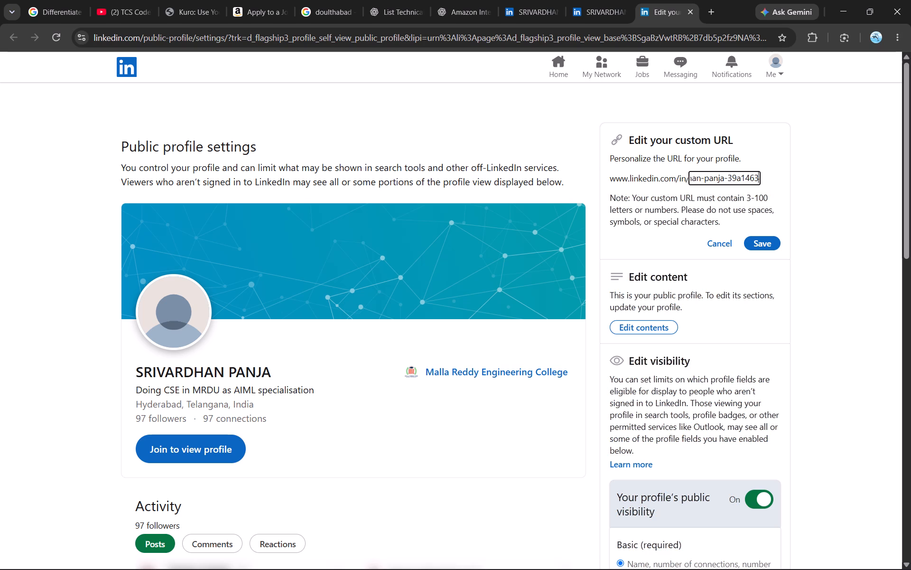
pyautogui.press('BackSpace')
pyautogui.press('BackSpace')
pyautogui.press('BackSpace')
pyautogui.press('BackSpace')
pyautogui.press('BackSpace')
pyautogui.press('BackSpace')
pyautogui.press('BackSpace')
pyautogui.press('BackSpace')
pyautogui.press('BackSpace')
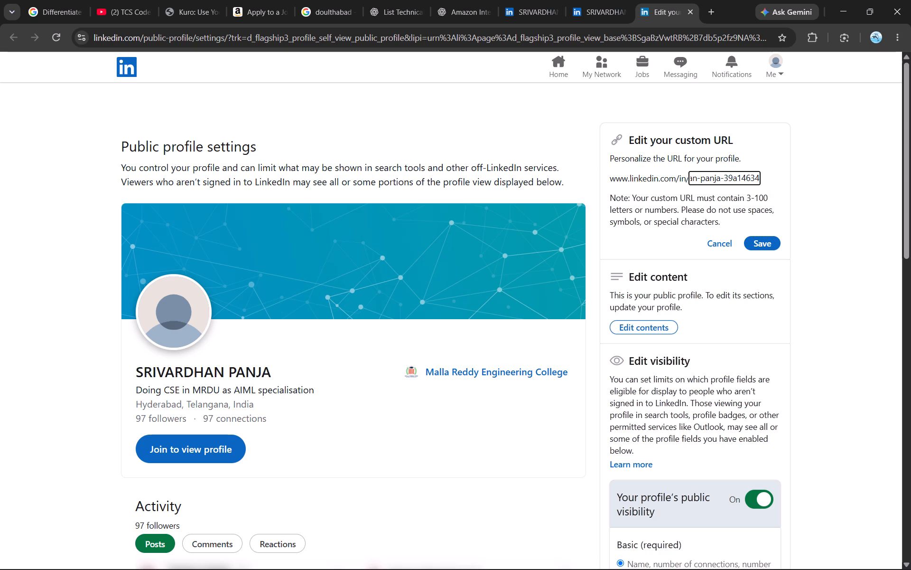
pyautogui.press('BackSpace')
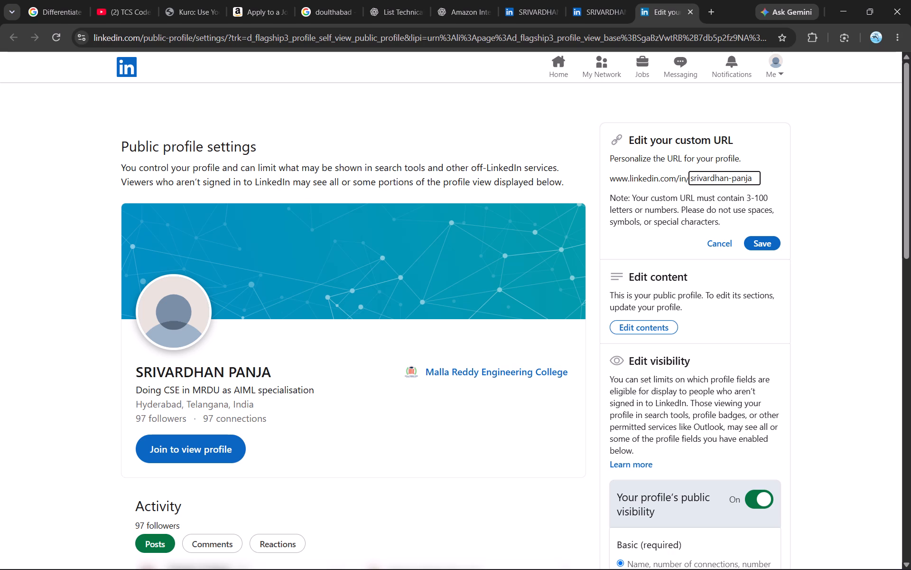
pyautogui.press('Left')
pyautogui.press('Left')
pyautogui.press('Left')
pyautogui.press('Left')
pyautogui.press('Left')
pyautogui.press('Left')
pyautogui.press('Left')
pyautogui.press('Left')
pyautogui.press('Left')
pyautogui.press('Left')
pyautogui.press('Left')
pyautogui.press('Left')
pyautogui.press('Left')
pyautogui.press('Left')
pyautogui.press('Left')
pyautogui.press('Left')
pyautogui.press('Left')
pyautogui.press('Left')
pyautogui.press('Left')
pyautogui.click(759, 238)
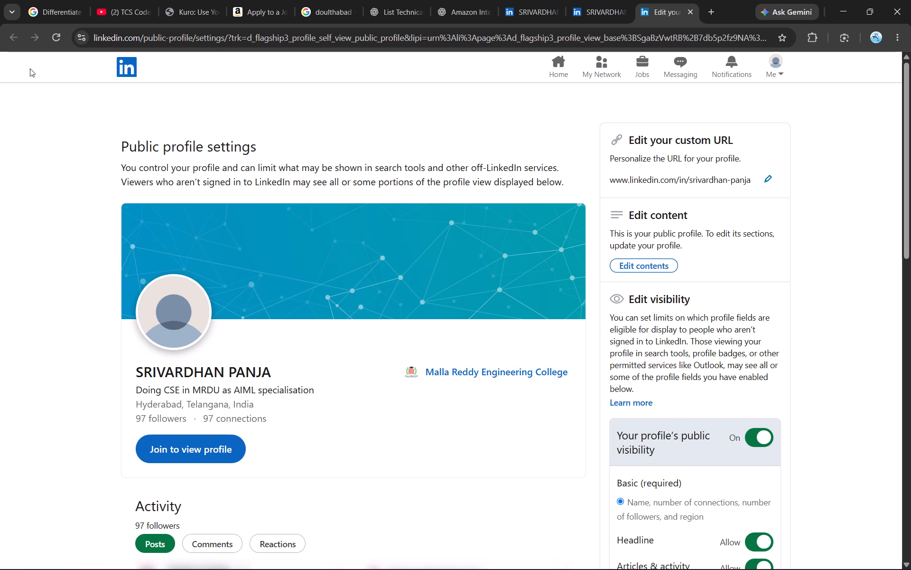
# Reload the public profile settings page to check the custom URL.
pyautogui.click(54, 33)
pyautogui.scroll(-5, 262, 236)
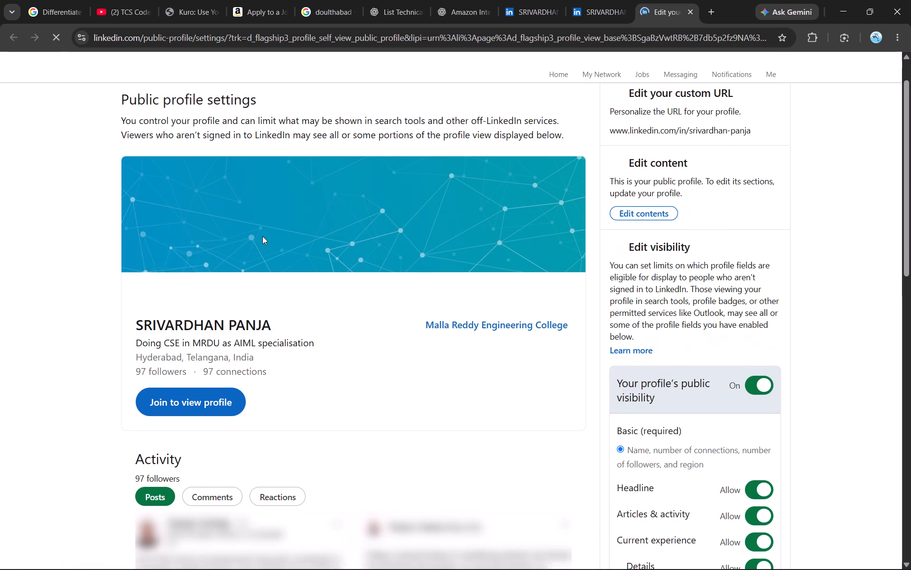
pyautogui.scroll(6, 262, 236)
pyautogui.hscroll(8, 262, 236)
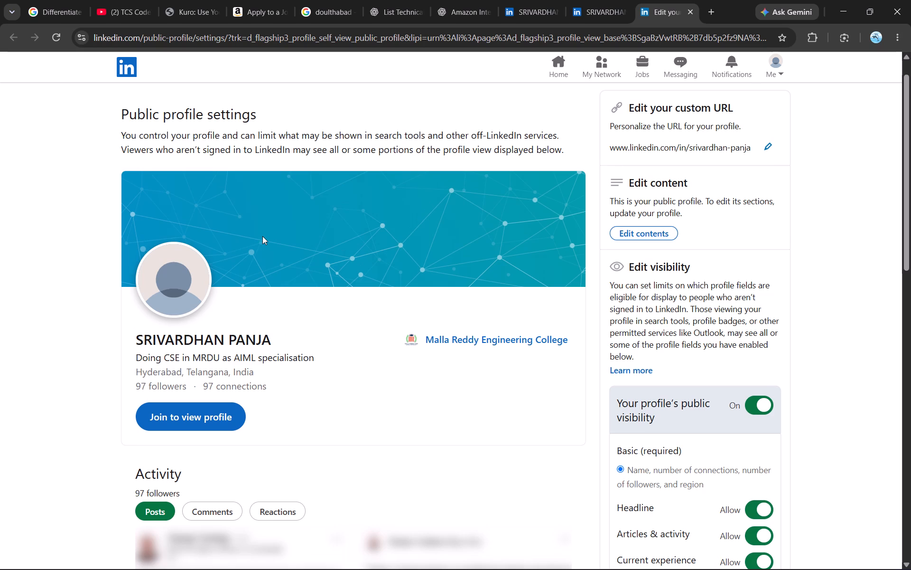
pyautogui.hscroll(8, 262, 236)
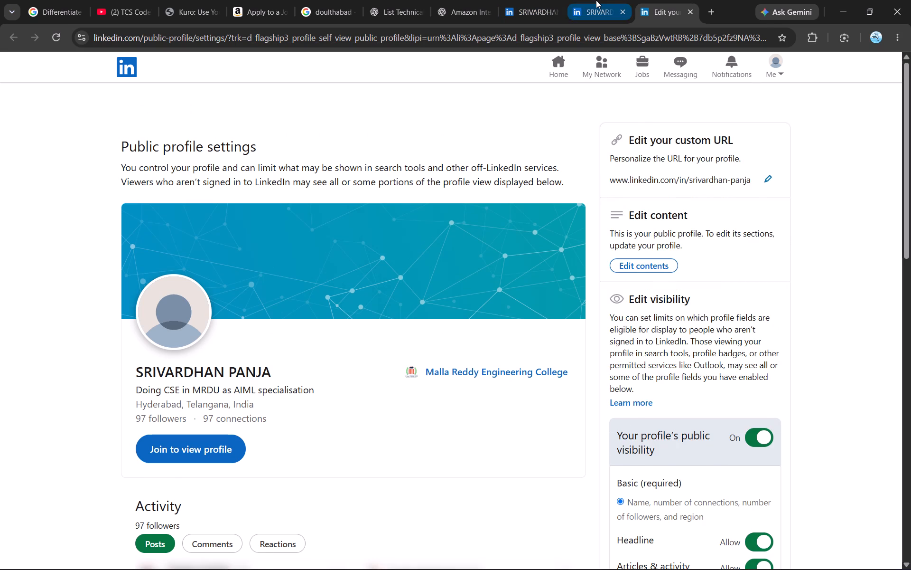
# Refresh the LinkedIn profile page, copy its shortened address, and set it as the target address of the resume's LinkedIn hyperlink in Word.
pyautogui.click(596, 0)
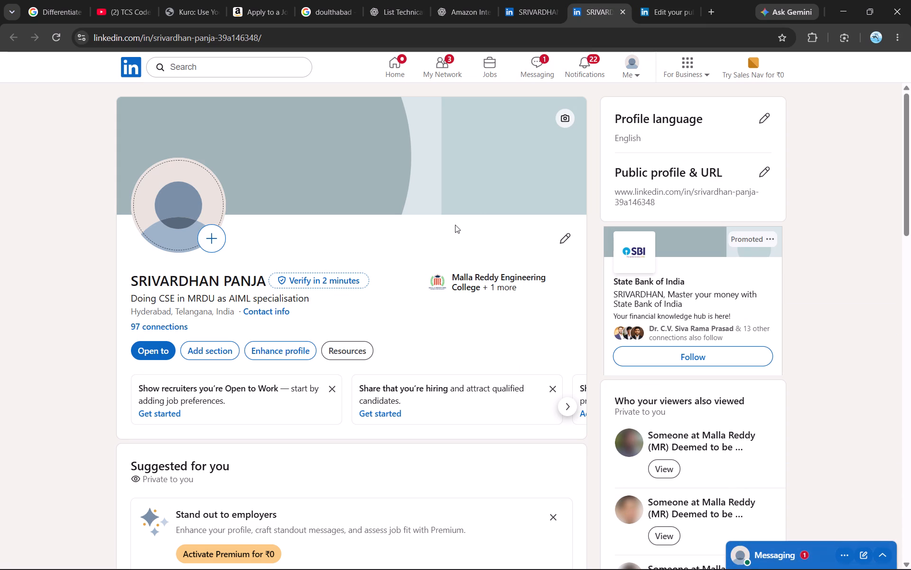
pyautogui.hotkey('ctrl', 'r')
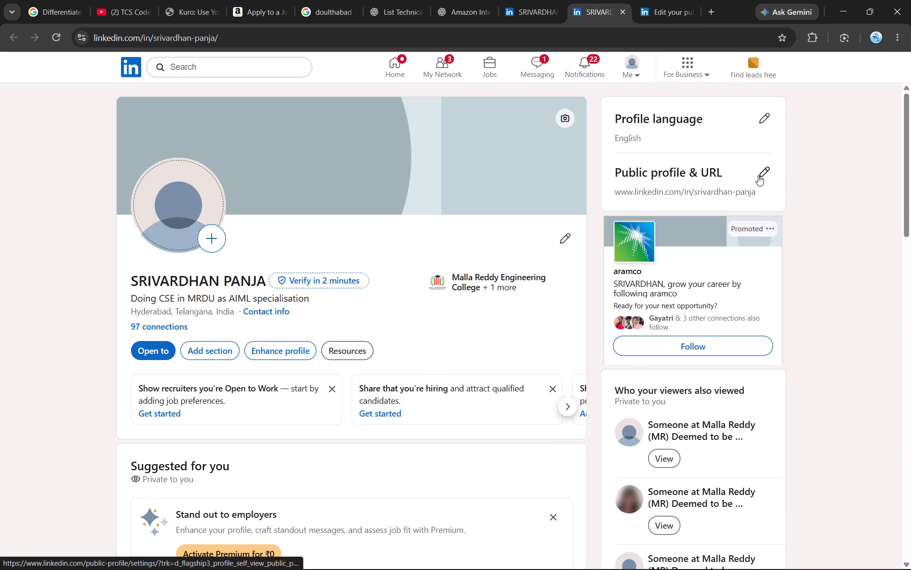
pyautogui.moveTo(269, 45); pyautogui.dragTo(108, 43)
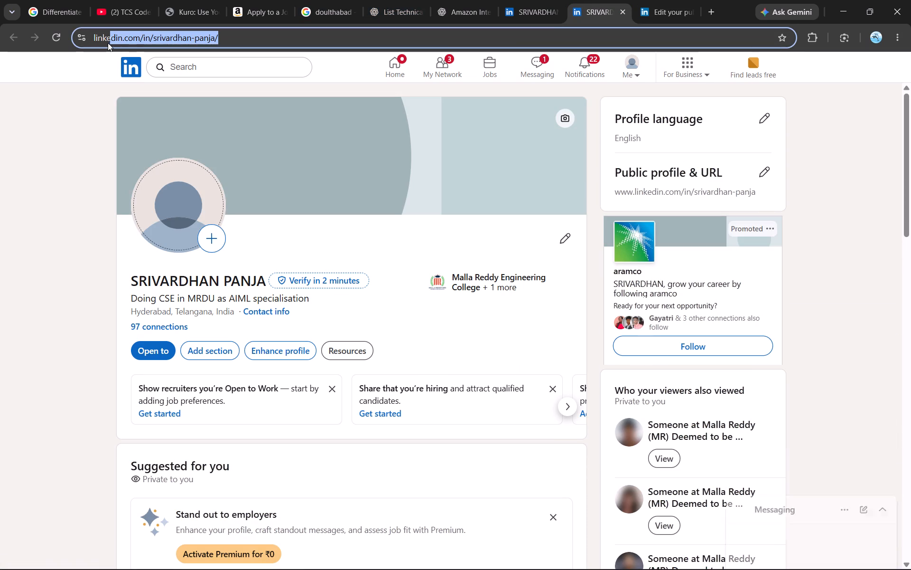
pyautogui.moveTo(108, 43); pyautogui.dragTo(83, 42)
pyautogui.hotkey('ctrl', 'c')
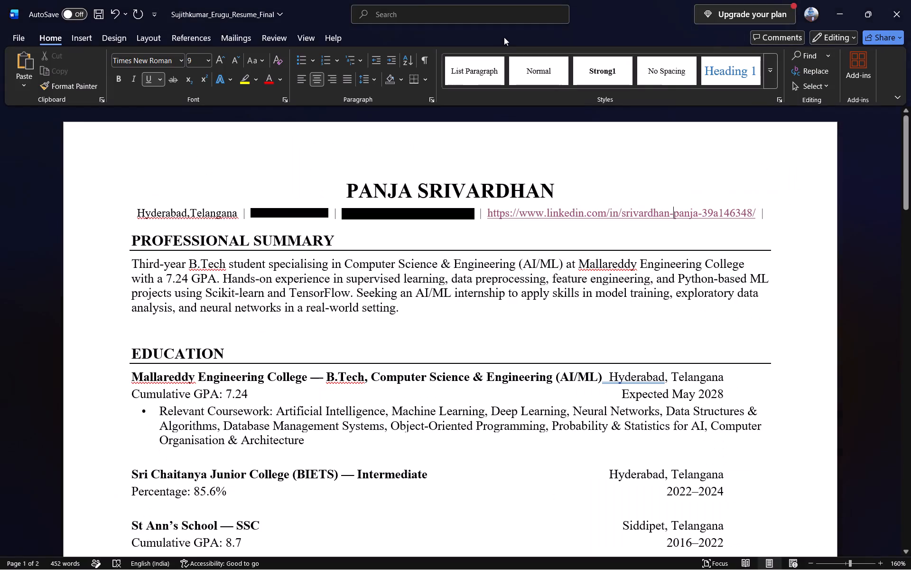
pyautogui.rightClick(697, 214)
pyautogui.click(736, 337)
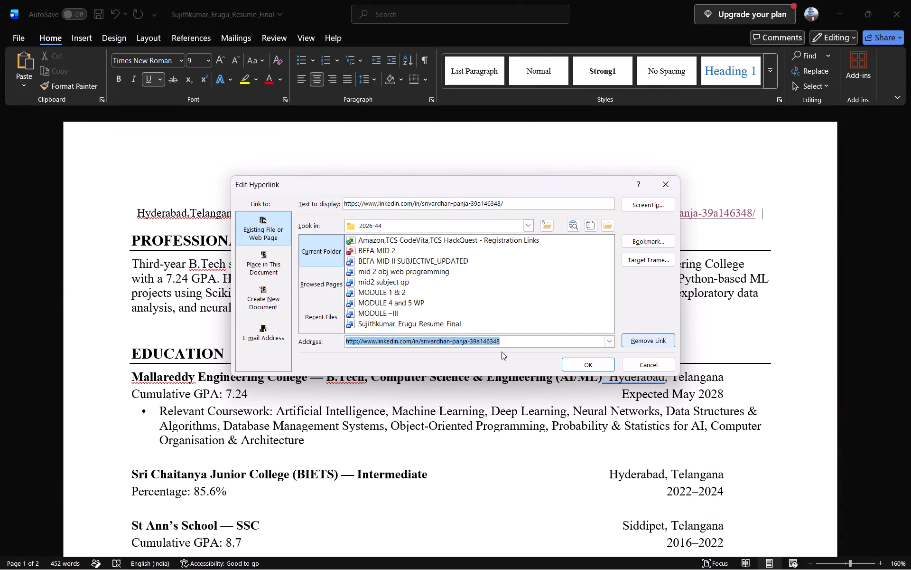
pyautogui.hotkey('ctrl', 'v')
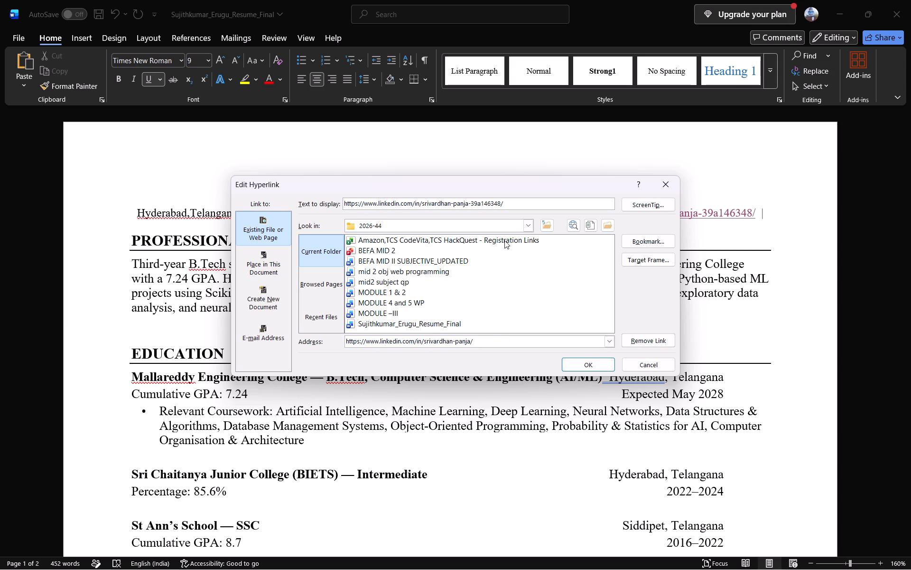
# Replace the LinkedIn hyperlink's display text with the same shortened profile URL.
pyautogui.moveTo(512, 200); pyautogui.dragTo(328, 217)
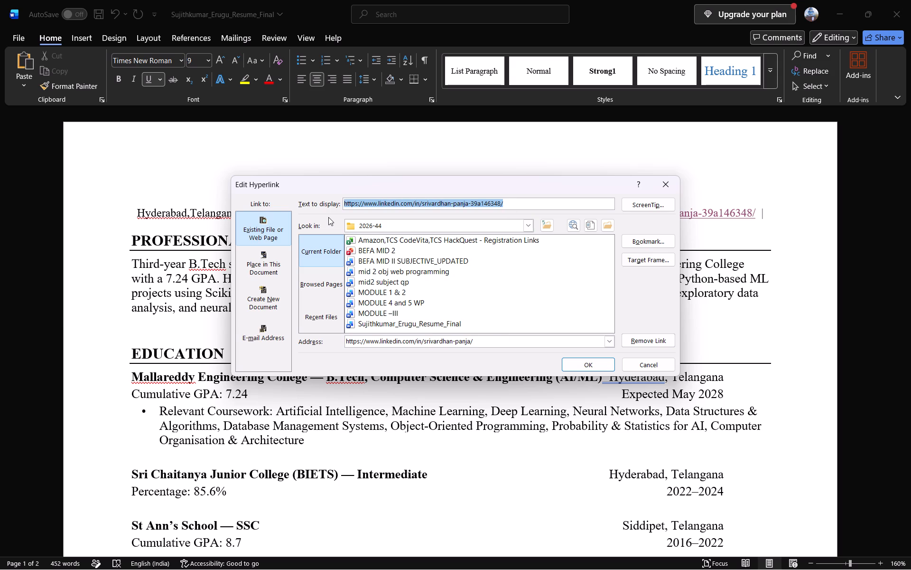
pyautogui.hotkey('ctrl', 'v')
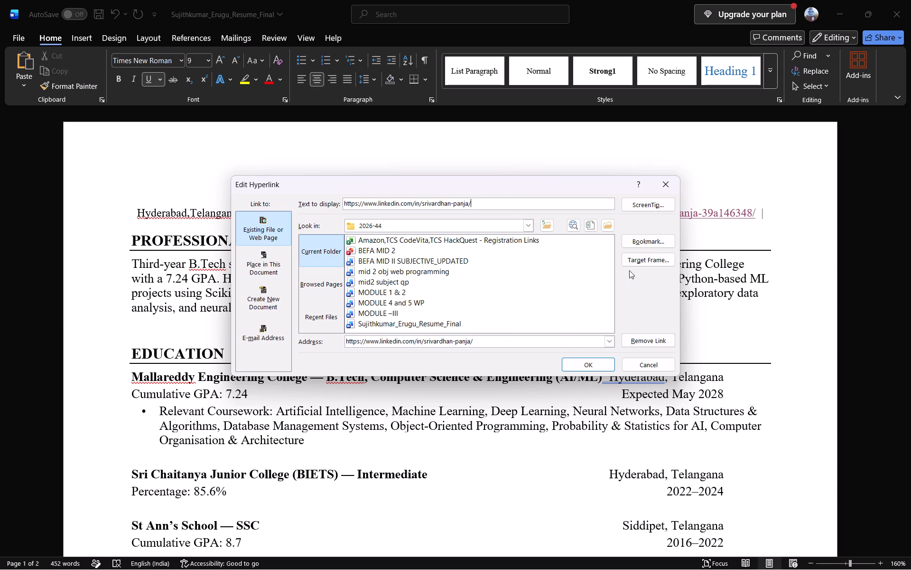
# Apply the new address and display text to the resume's LinkedIn hyperlink, leaving its ScreenTip empty.
pyautogui.click(644, 203)
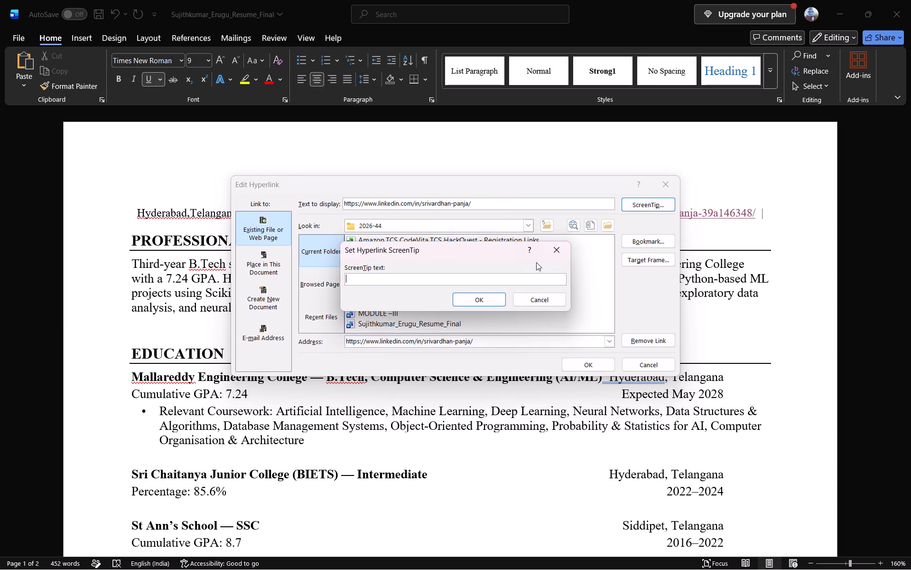
pyautogui.click(552, 245)
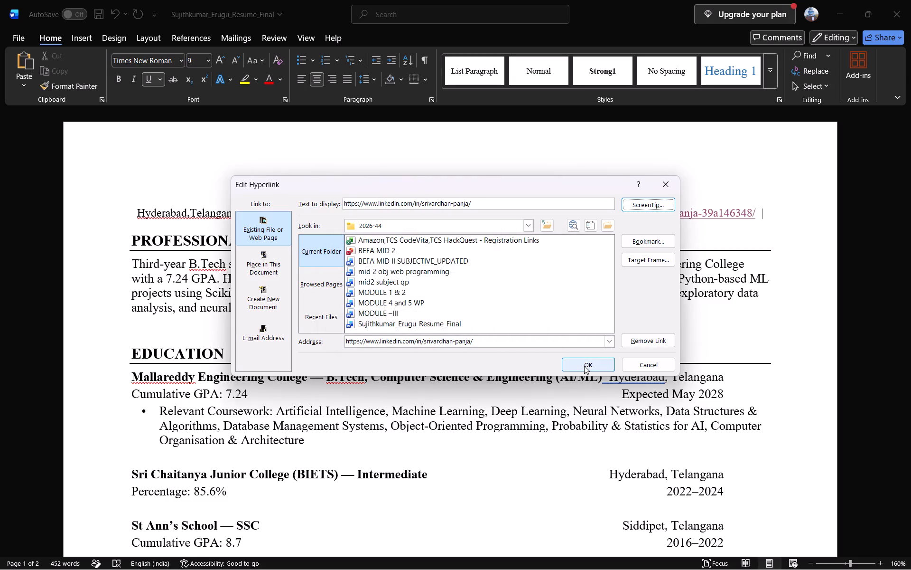
pyautogui.click(584, 366)
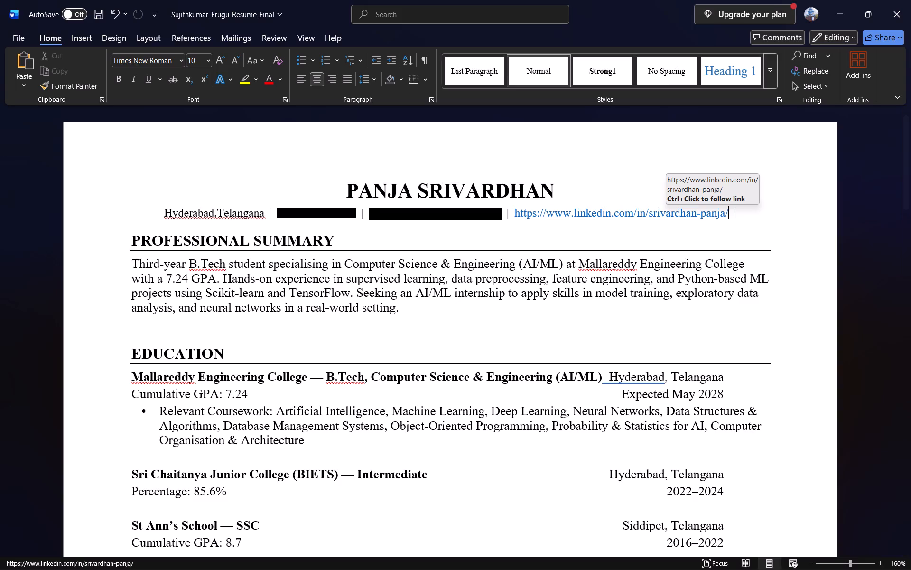
pyautogui.rightClick(641, 214)
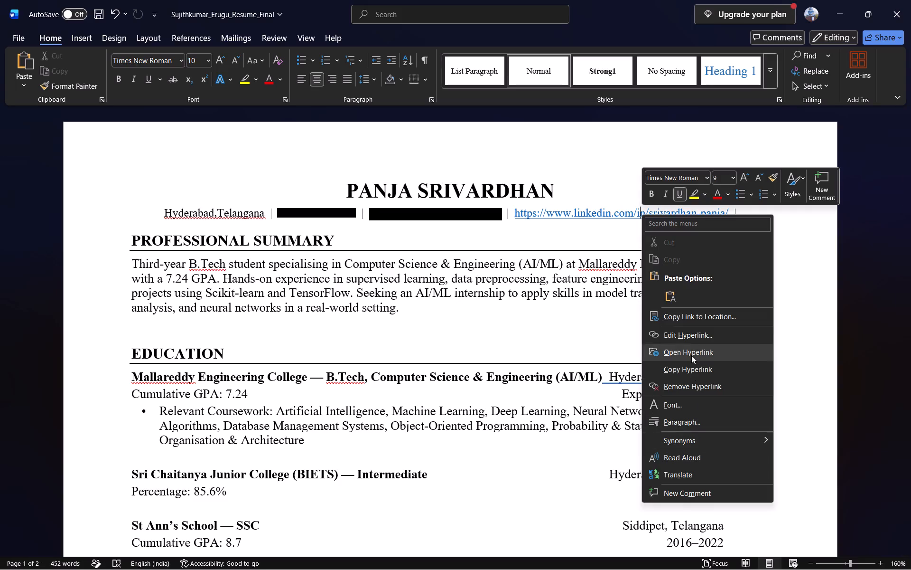
pyautogui.click(691, 342)
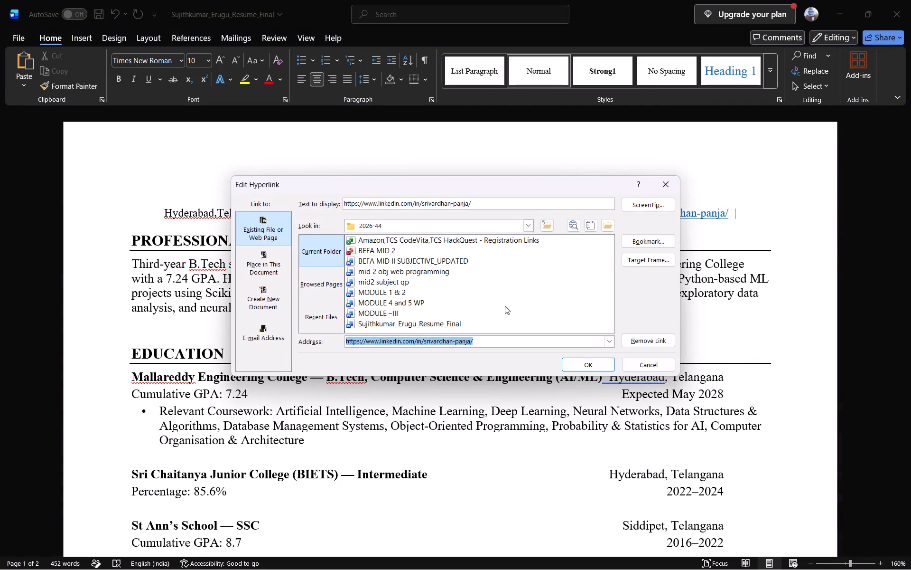
pyautogui.click(375, 204)
pyautogui.press('Right')
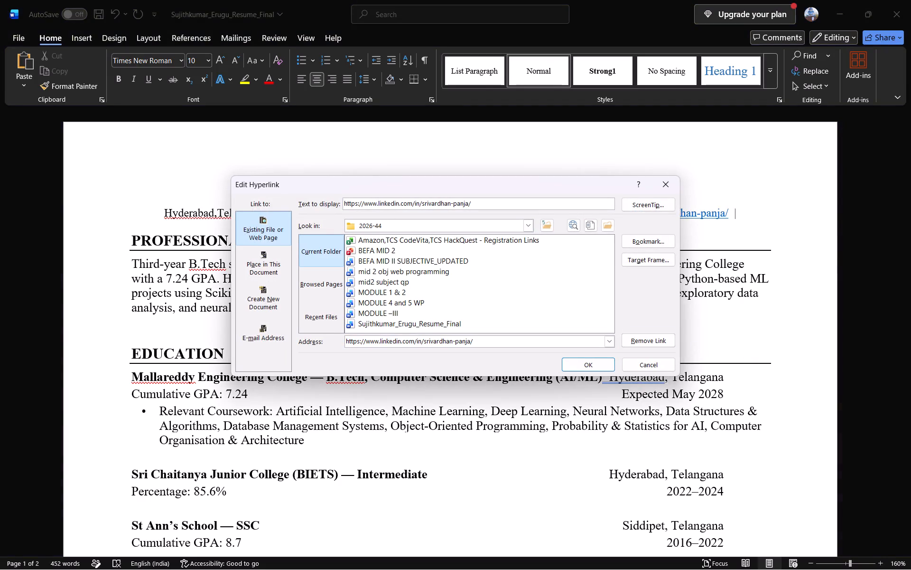
pyautogui.press('BackSpace')
pyautogui.press('BackSpace')
pyautogui.press('BackSpace')
pyautogui.press('BackSpace')
pyautogui.press('BackSpace')
pyautogui.press('BackSpace')
pyautogui.press('BackSpace')
pyautogui.press('BackSpace')
pyautogui.press('BackSpace')
pyautogui.press('BackSpace')
pyautogui.press('BackSpace')
pyautogui.press('BackSpace')
pyautogui.press('BackSpace')
pyautogui.press('BackSpace')
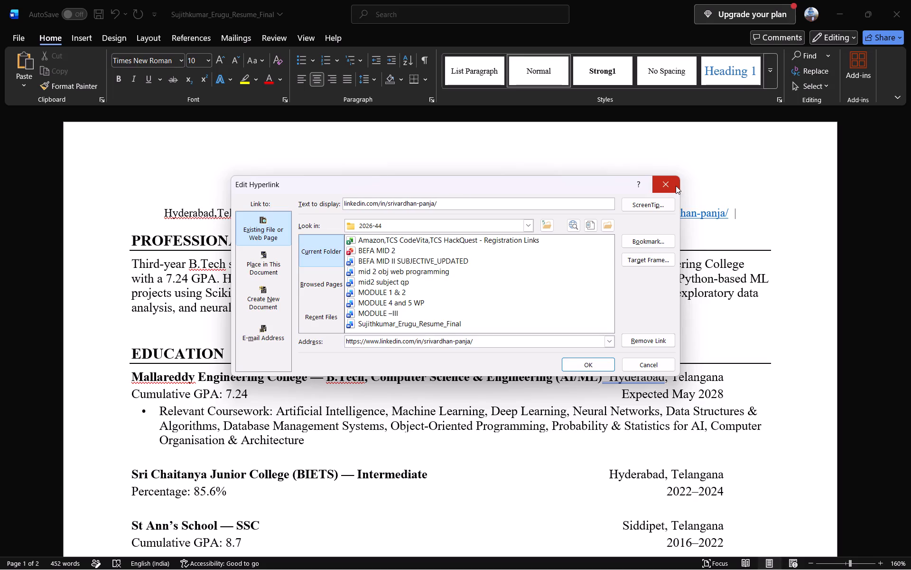
pyautogui.click(583, 365)
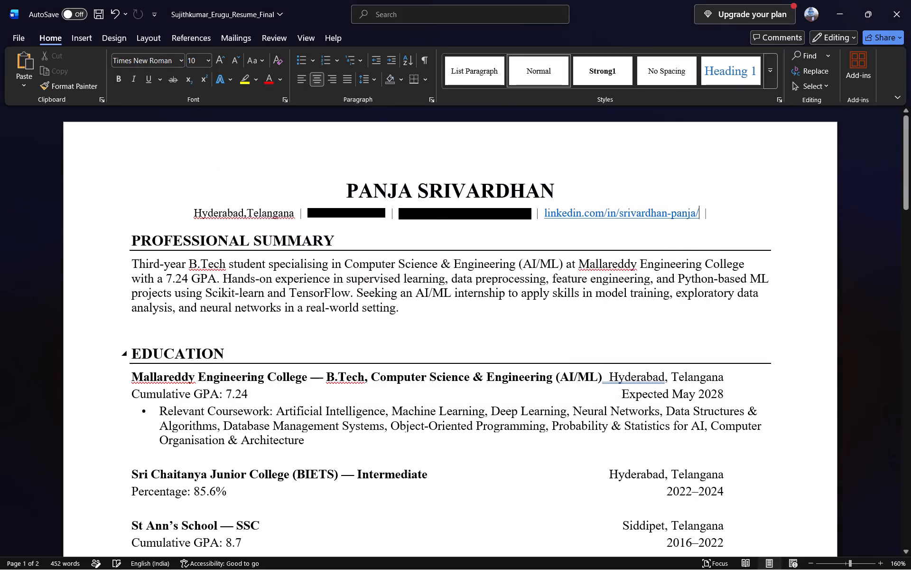
# Open the resume's LinkedIn hyperlink to test its target.
pyautogui.rightClick(605, 217)
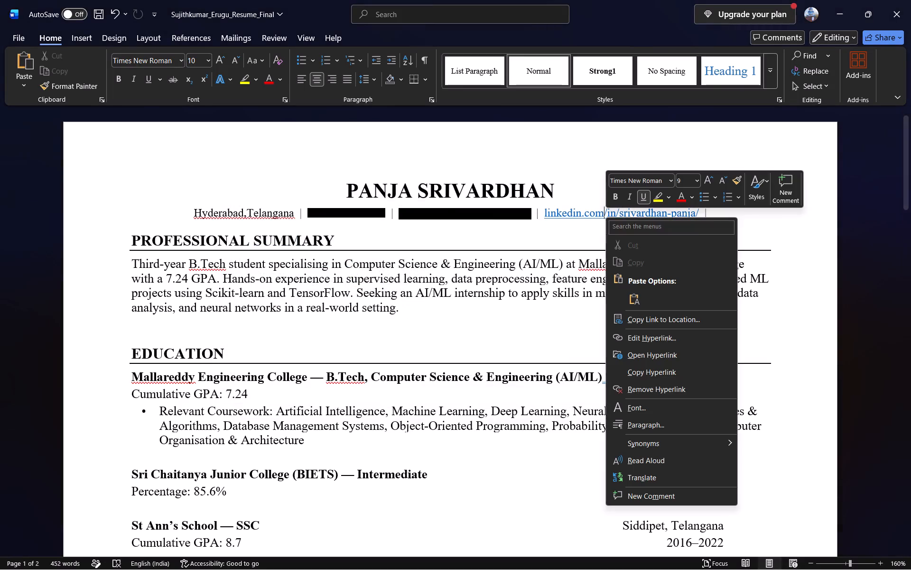
pyautogui.click(642, 351)
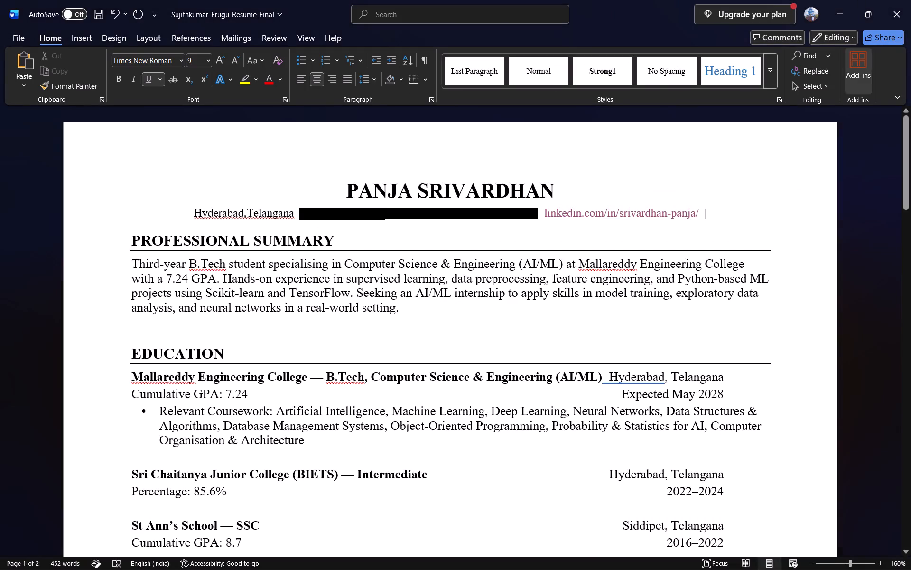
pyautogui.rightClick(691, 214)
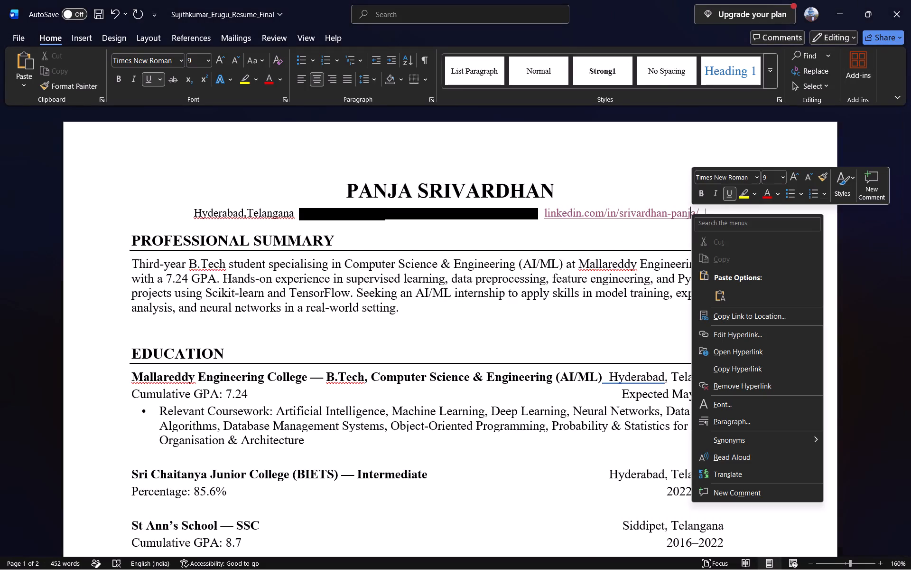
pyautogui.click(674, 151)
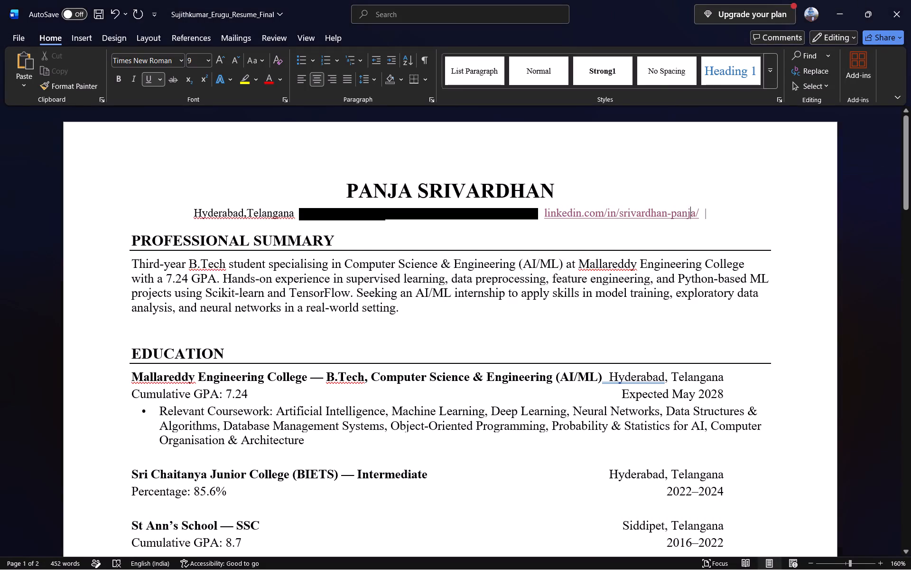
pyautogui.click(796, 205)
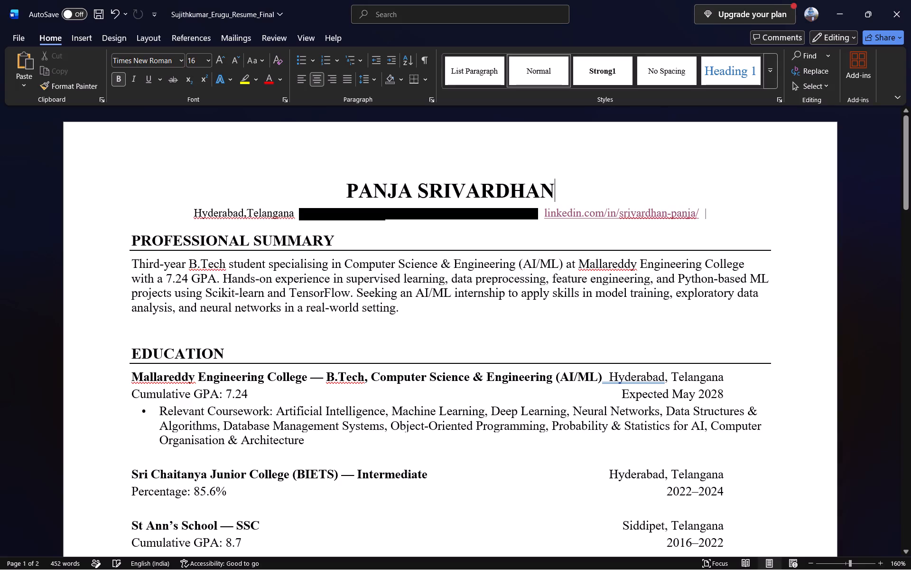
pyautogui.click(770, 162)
# Review the whole resume from the professional summary through the extra-curricular activities.
pyautogui.scroll(-1, 770, 162)
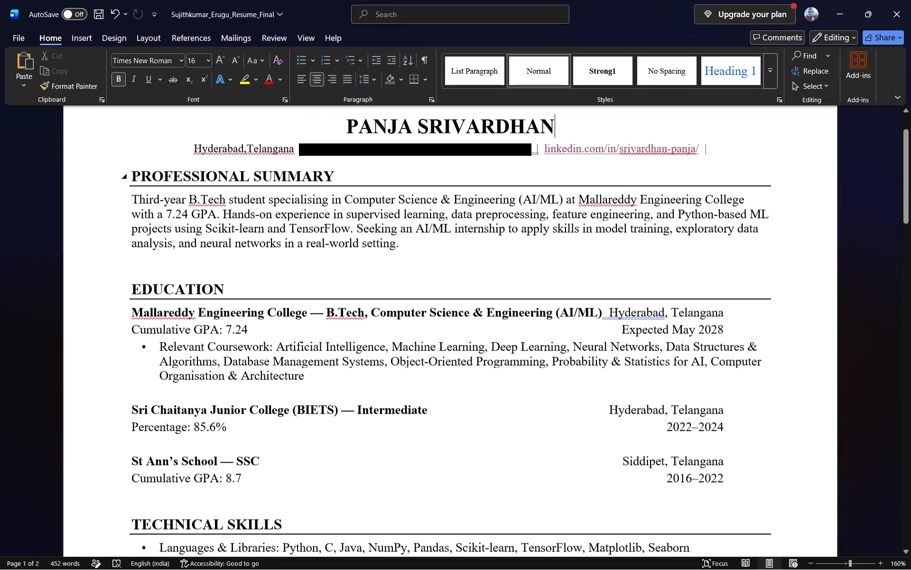
pyautogui.scroll(-1, 770, 162)
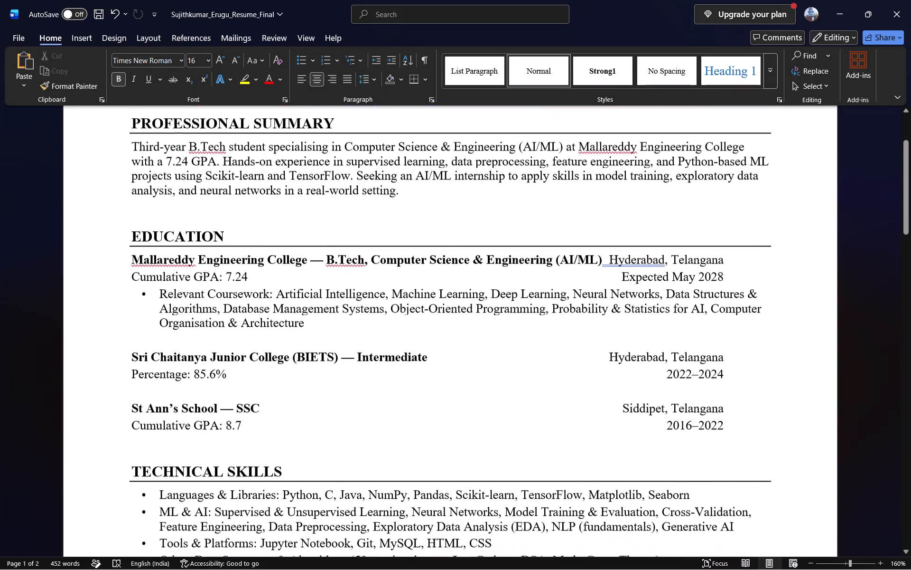
pyautogui.scroll(-2, 770, 162)
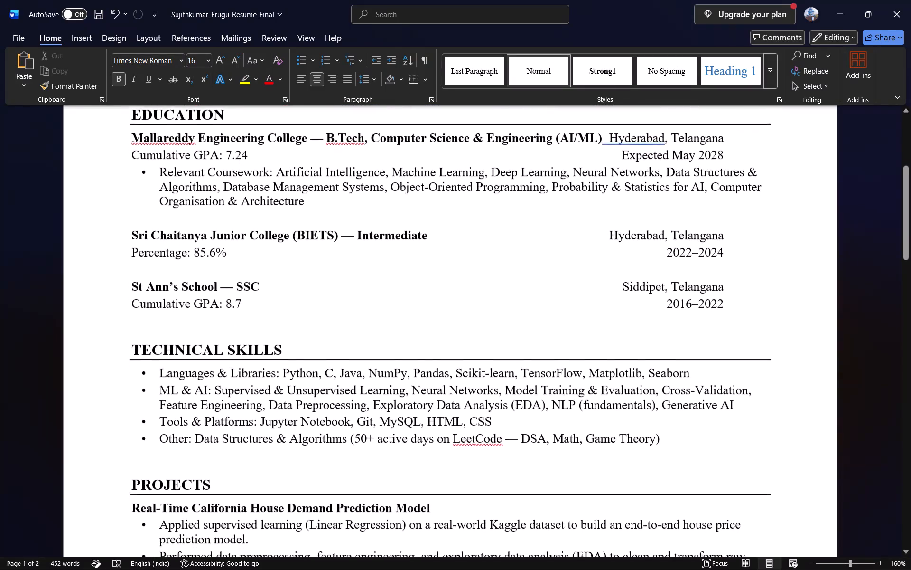
pyautogui.scroll(-3, 770, 162)
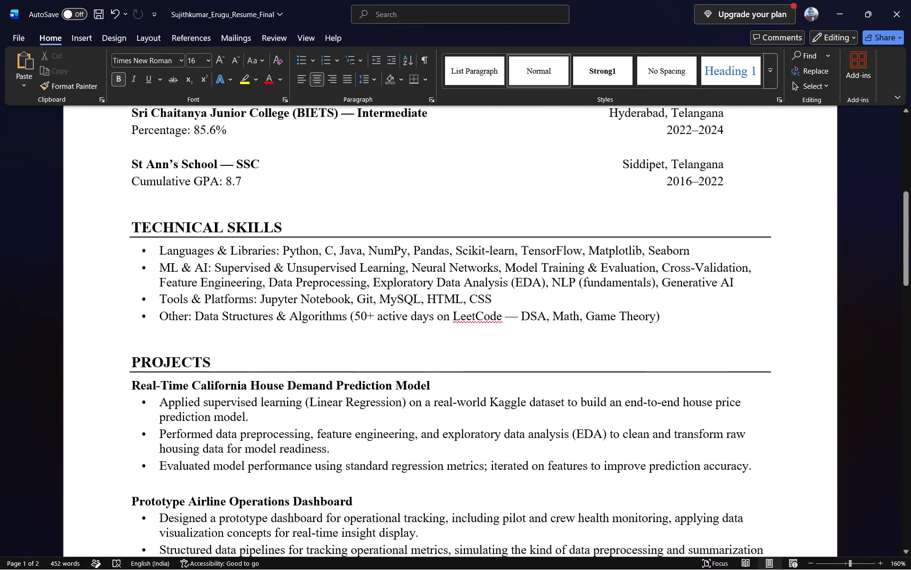
pyautogui.scroll(-4, 770, 162)
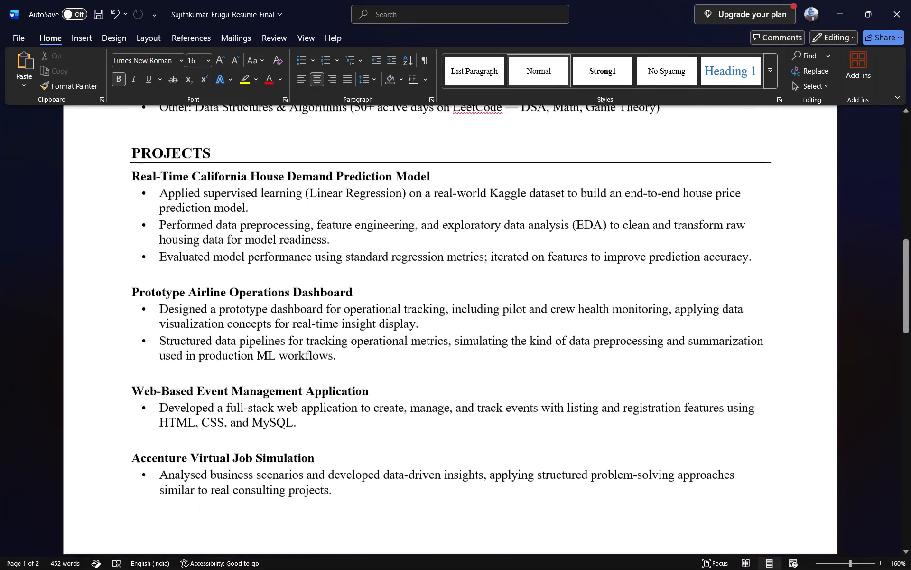
pyautogui.scroll(-3, 770, 162)
pyautogui.scroll(3, 770, 162)
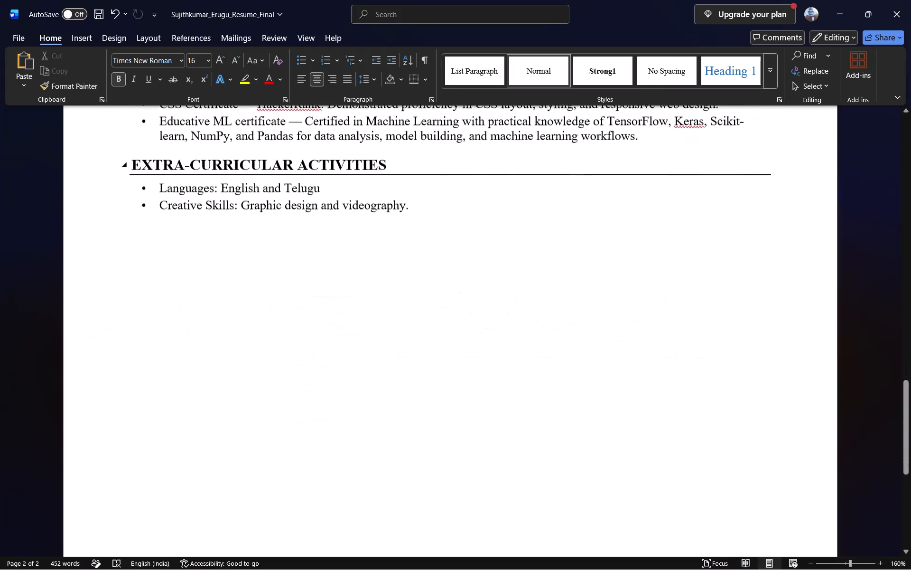
pyautogui.scroll(15, 770, 162)
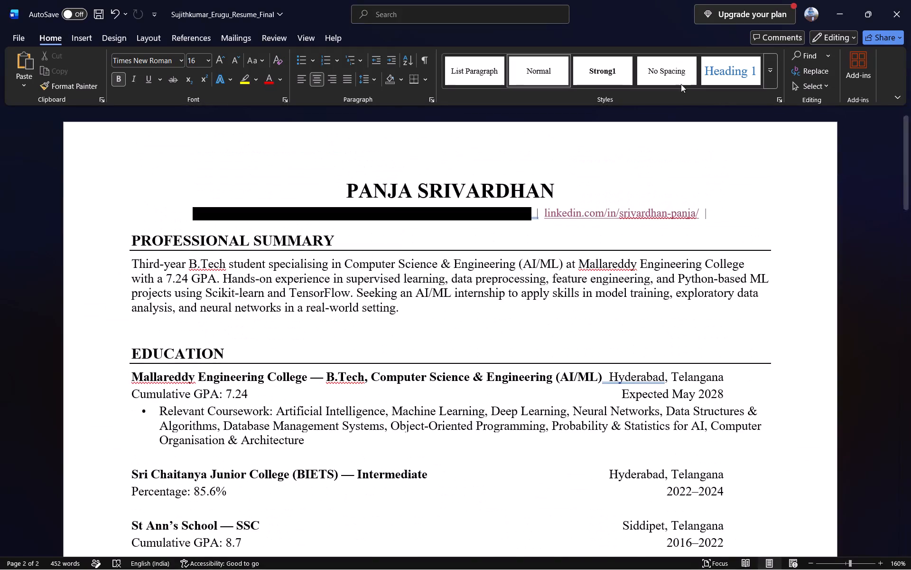
# Save the edited resume.
pyautogui.click(102, 11)
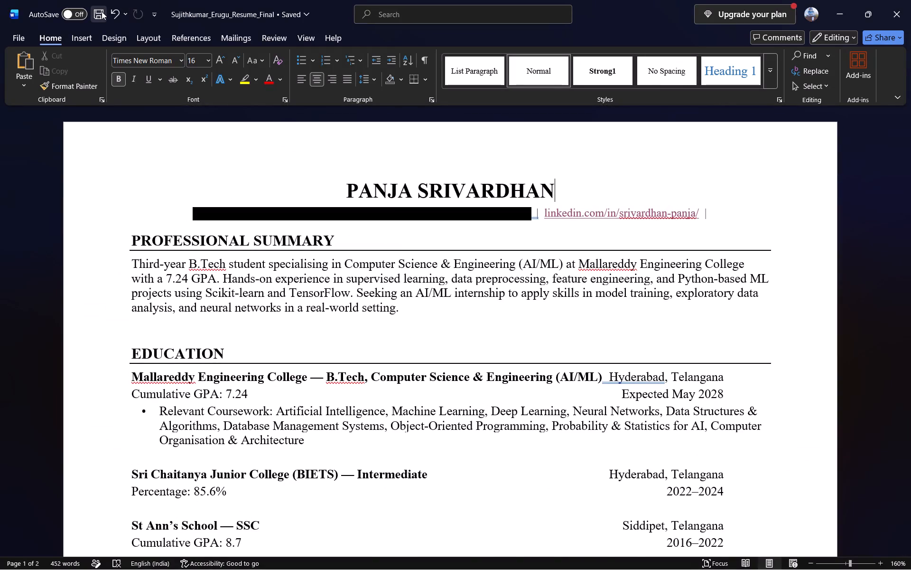
pyautogui.click(97, 13)
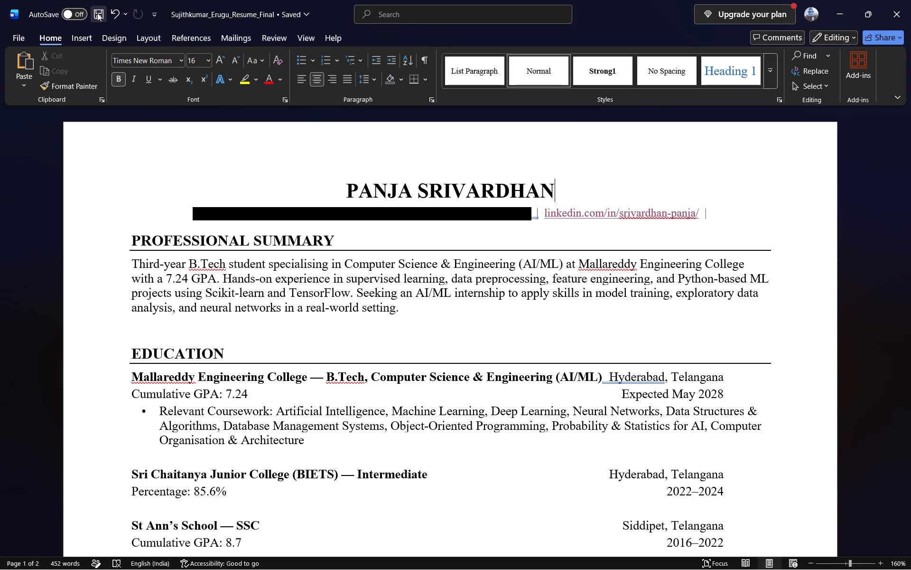
# Turn on AutoSave by uploading the resume to OneDrive - Personal.
pyautogui.click(71, 10)
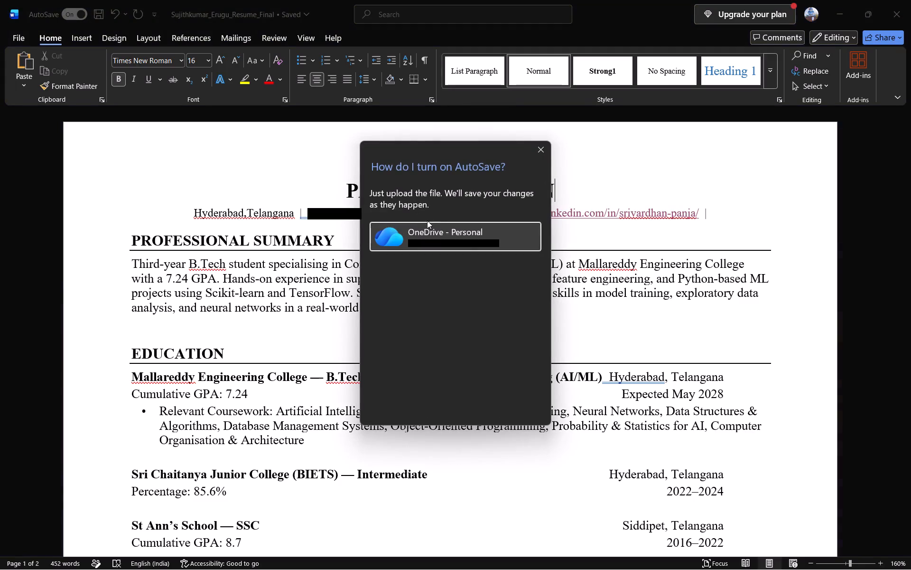
pyautogui.click(424, 235)
pyautogui.click(424, 235)
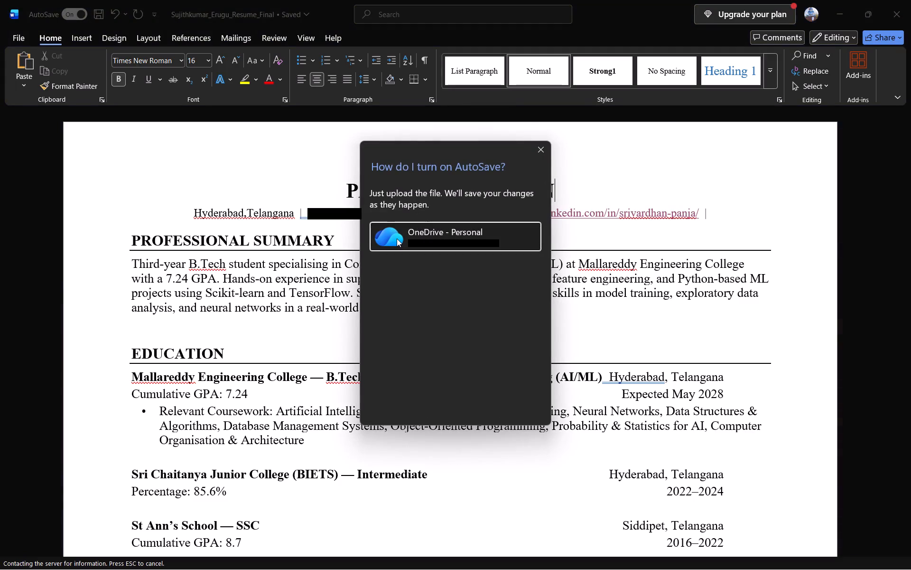
pyautogui.click(397, 238)
pyautogui.click(397, 238)
pyautogui.click(455, 233)
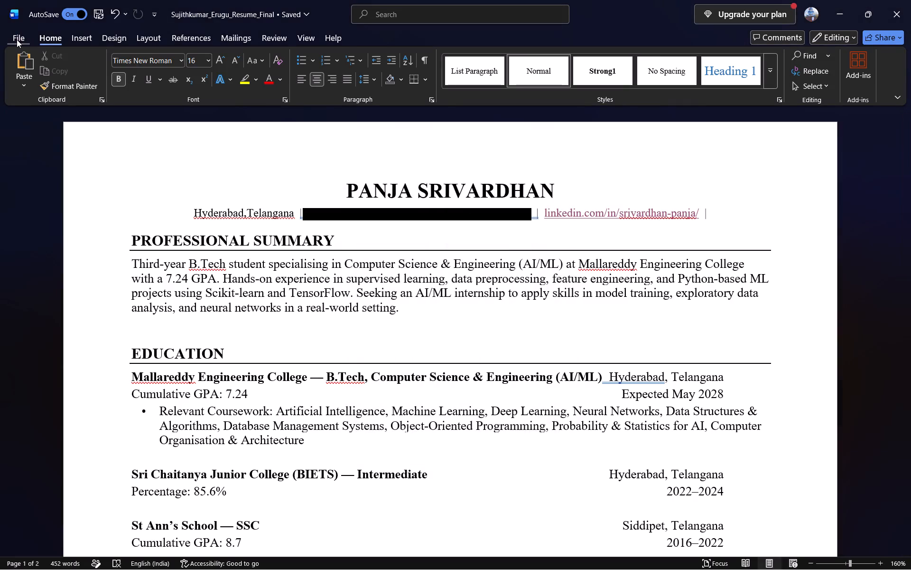
# Start saving a copy of the resume in the OneDrive Documents folder, replacing the surname in its file name with the new candidate's.
pyautogui.click(17, 39)
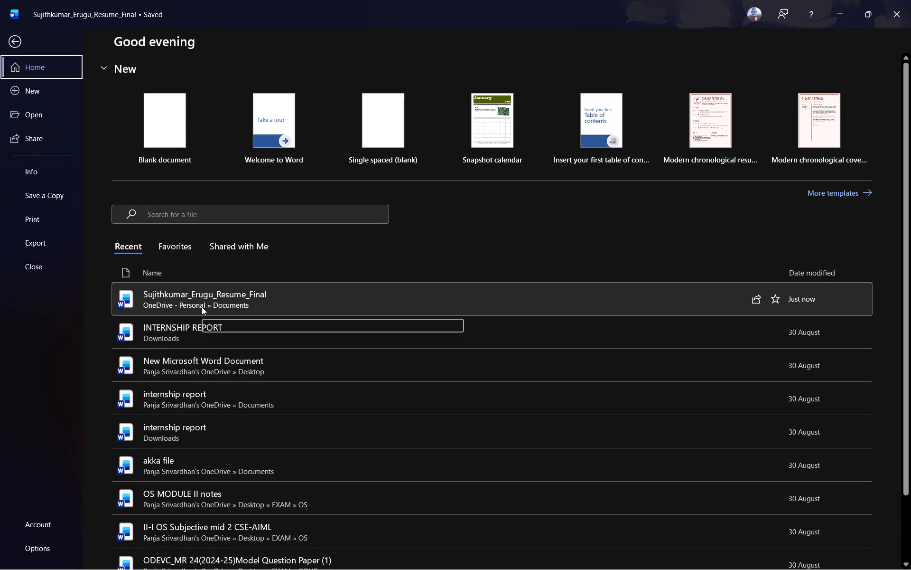
pyautogui.click(57, 194)
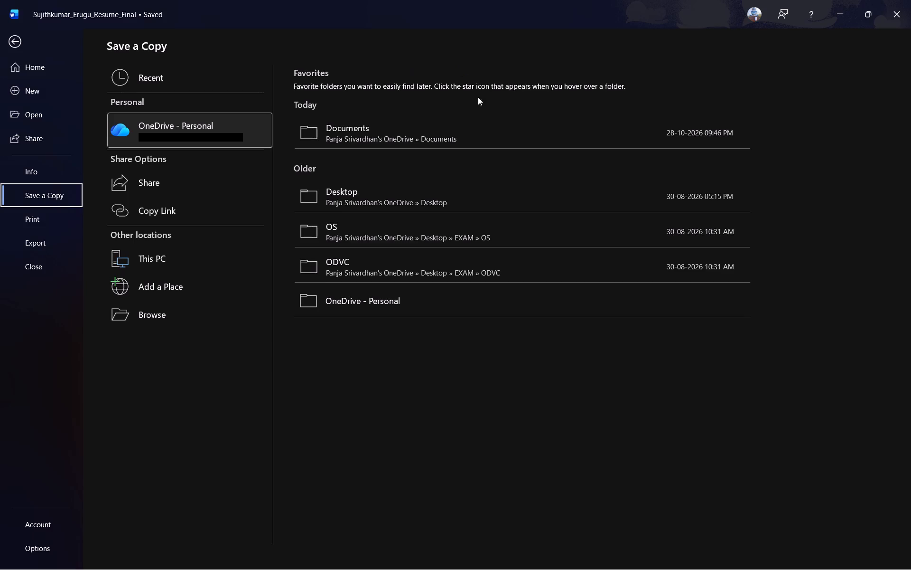
pyautogui.click(479, 147)
pyautogui.doubleClick(479, 147)
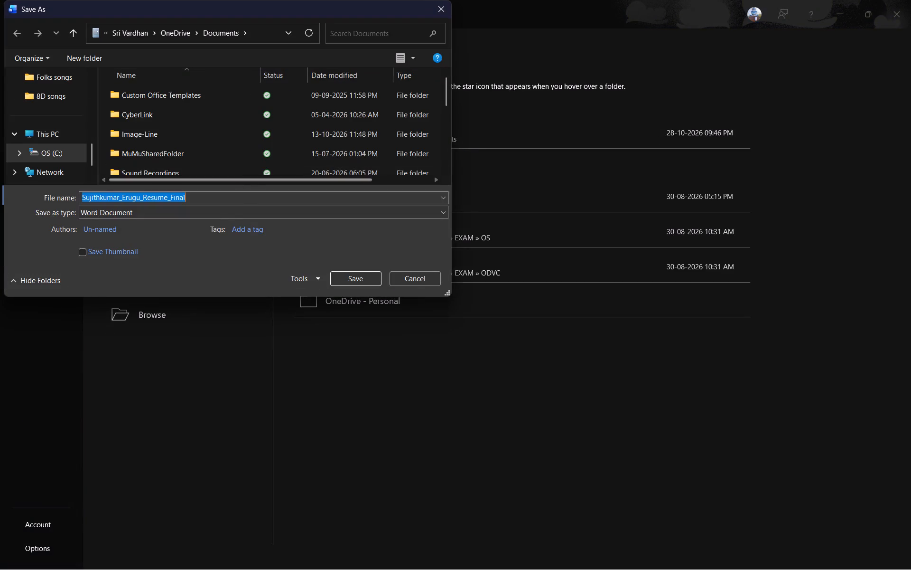
pyautogui.press('BackSpace')
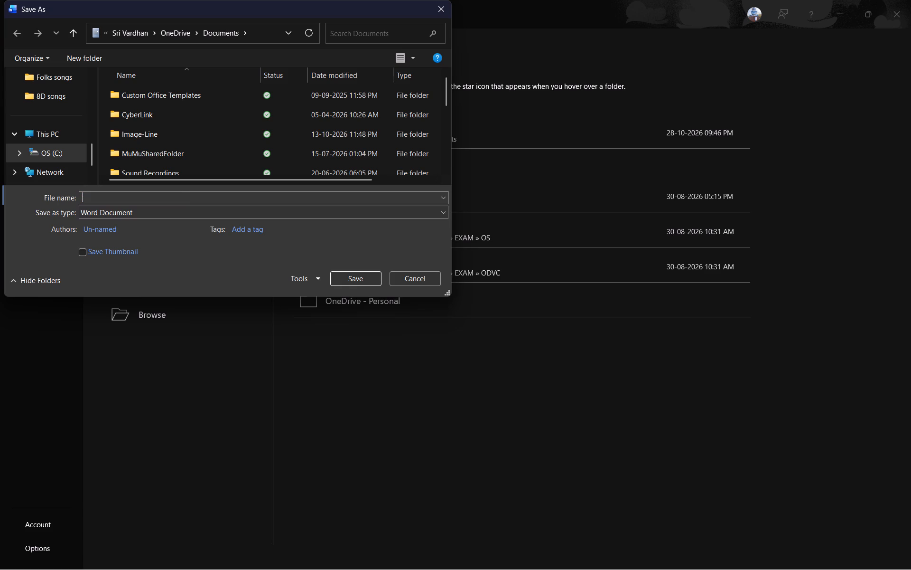
pyautogui.hotkey('ctrl', 'z')
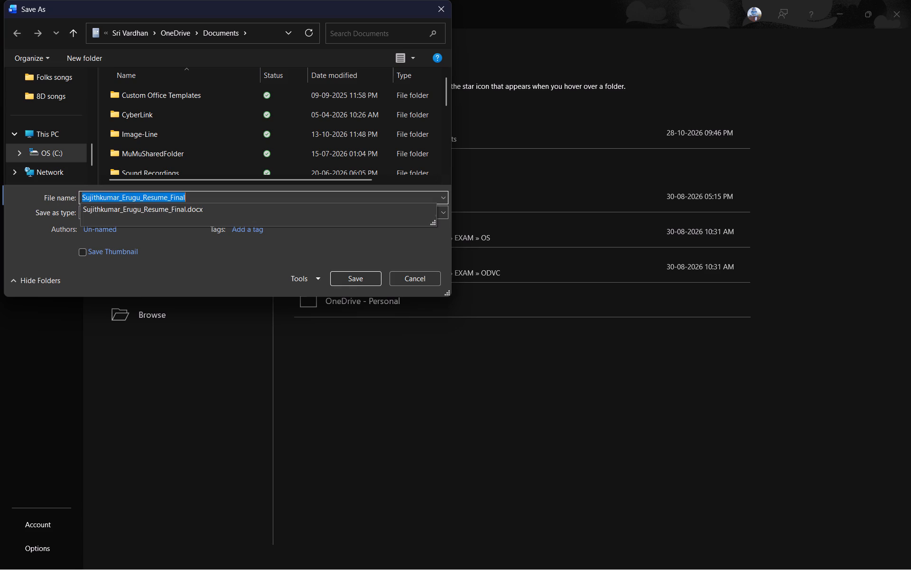
pyautogui.click(139, 195)
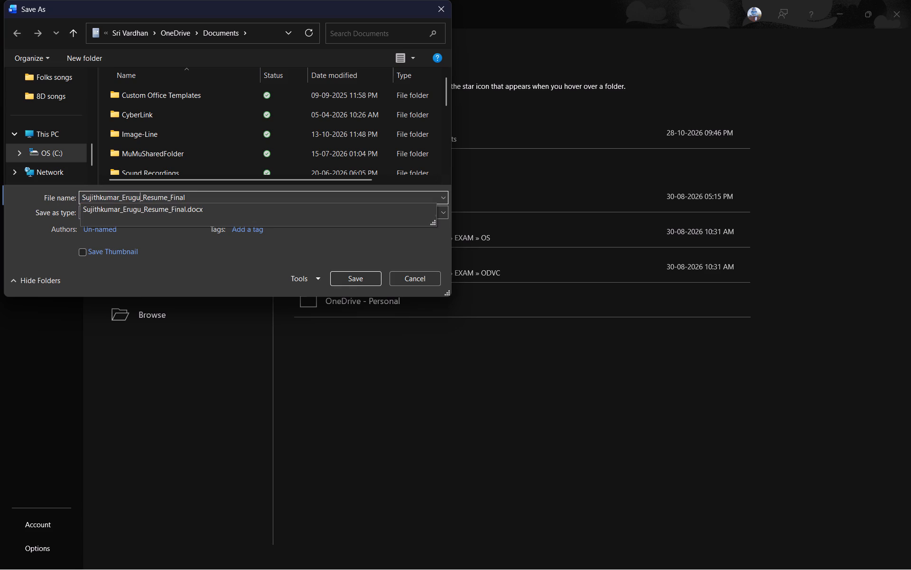
pyautogui.press('BackSpace')
pyautogui.press('BackSpace')
pyautogui.press('BackSpace')
pyautogui.press('BackSpace')
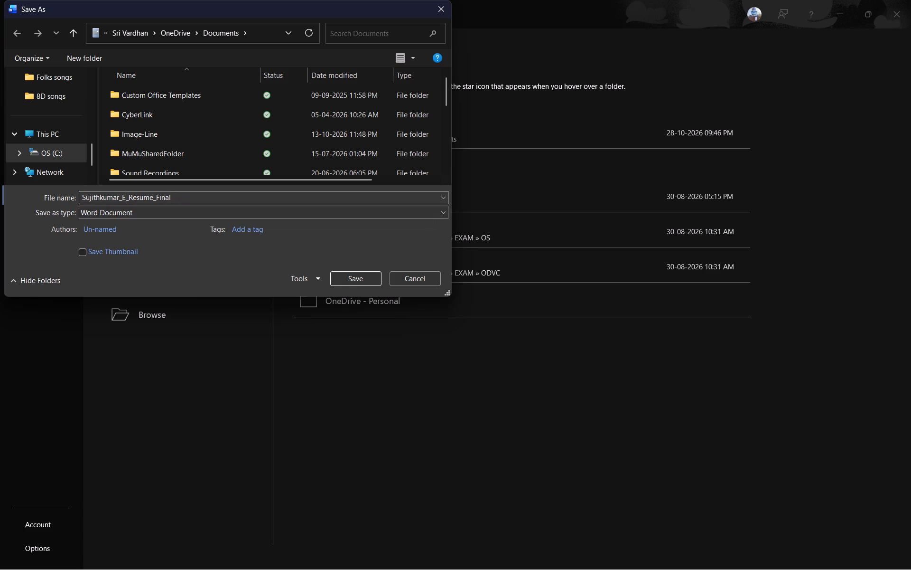
pyautogui.press('BackSpace')
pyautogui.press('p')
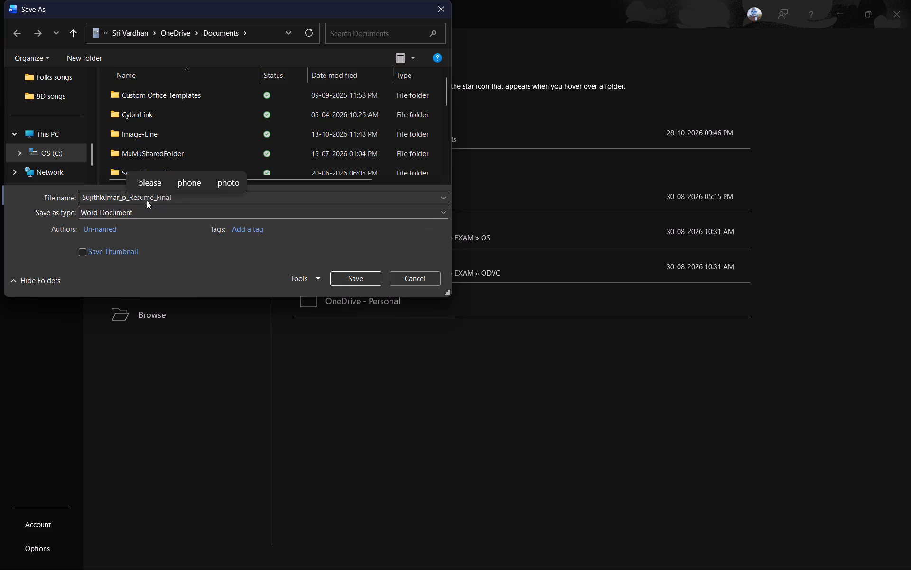
pyautogui.press('BackSpace')
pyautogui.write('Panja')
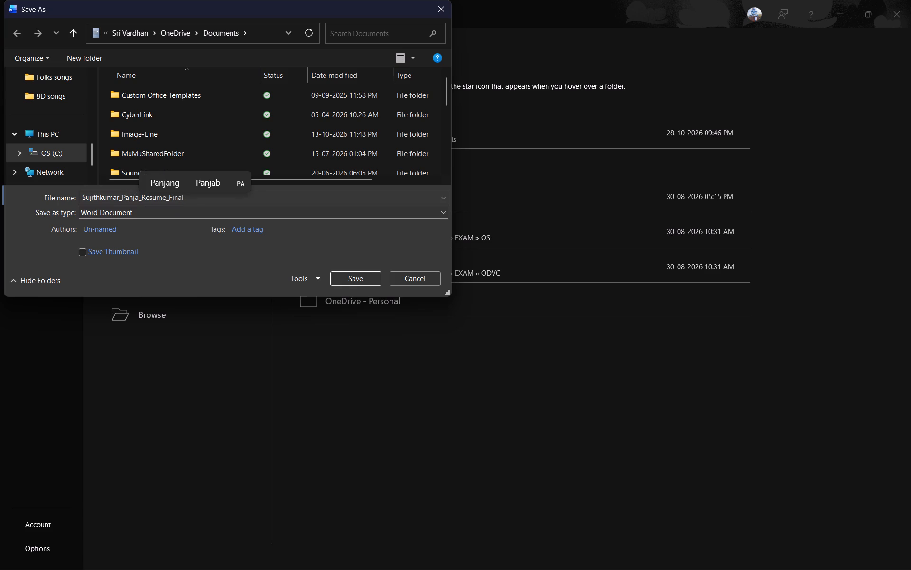
# Replace the first name in the copy's file name with the new candidate's first name, keeping the _Resume_Final ending.
pyautogui.click(117, 200)
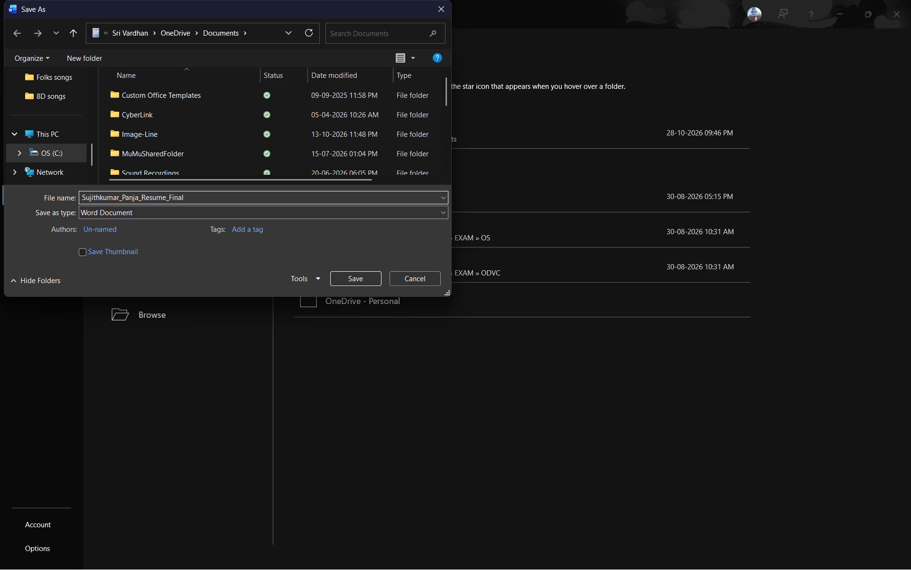
pyautogui.press('Right')
pyautogui.press('BackSpace')
pyautogui.press('BackSpace')
pyautogui.press('BackSpace')
pyautogui.press('BackSpace')
pyautogui.press('BackSpace')
pyautogui.press('BackSpace')
pyautogui.press('BackSpace')
pyautogui.press('BackSpace')
pyautogui.press('BackSpace')
pyautogui.press('BackSpace')
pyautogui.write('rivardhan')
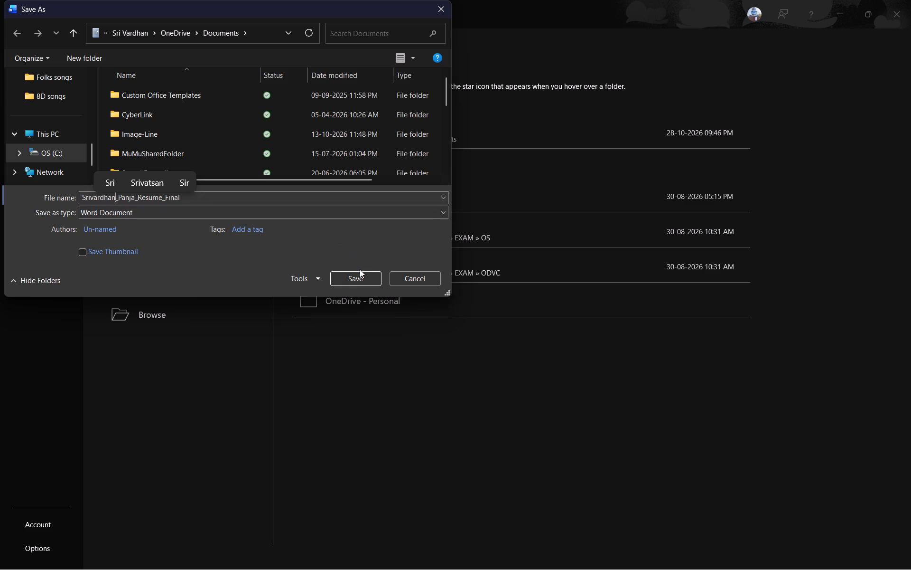
# Save the renamed resume copy in the OneDrive Documents folder as a Word Document.
pyautogui.click(345, 211)
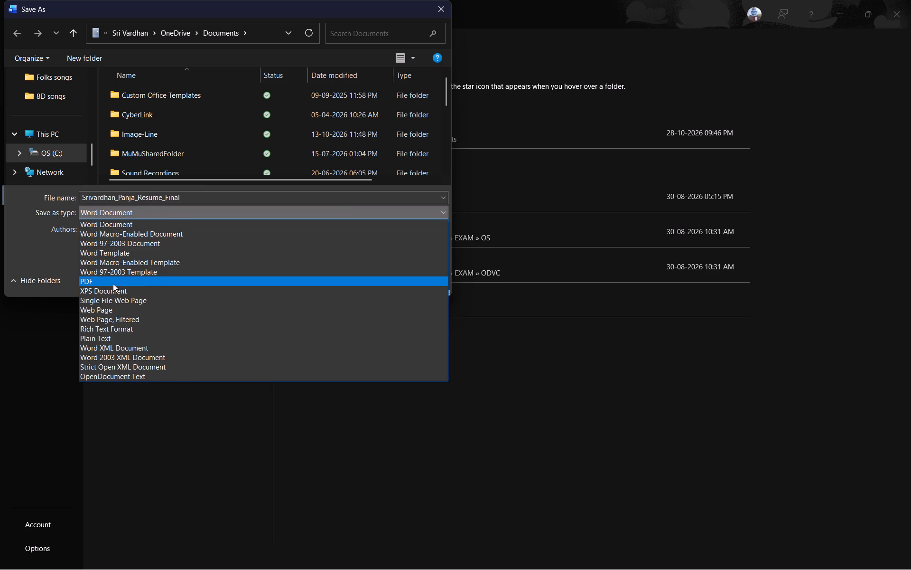
pyautogui.click(182, 220)
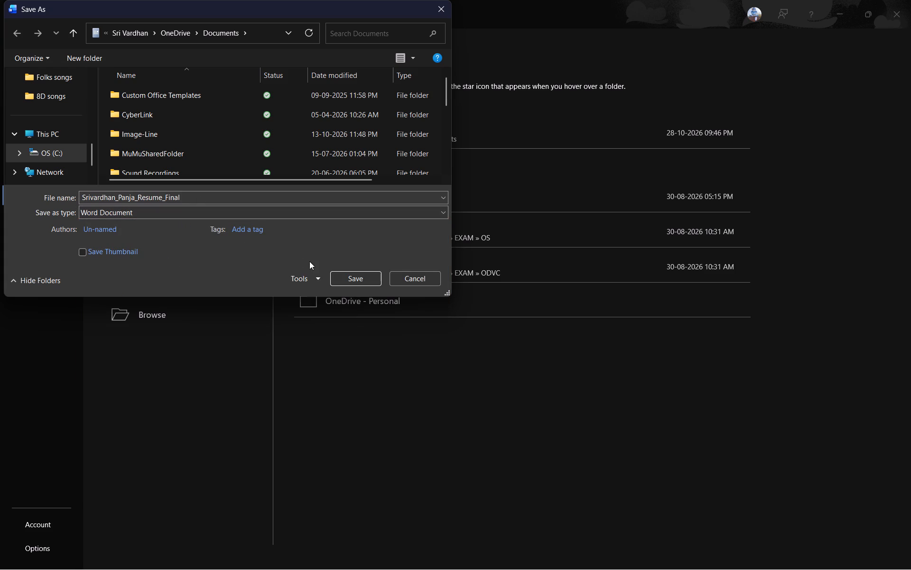
pyautogui.click(357, 276)
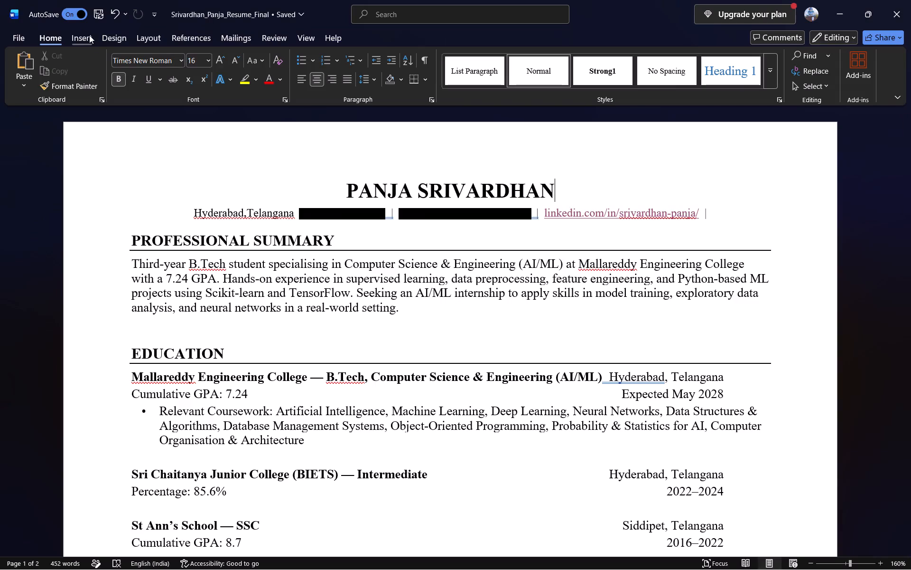
# Set up another copy of the resume as a PDF in the OneDrive Documents folder, keeping the same file name.
pyautogui.click(21, 34)
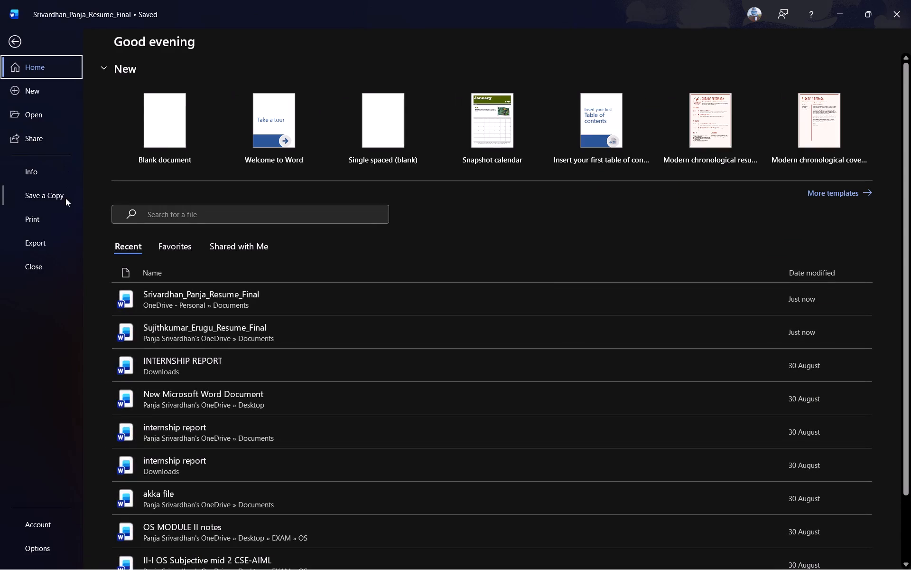
pyautogui.click(62, 195)
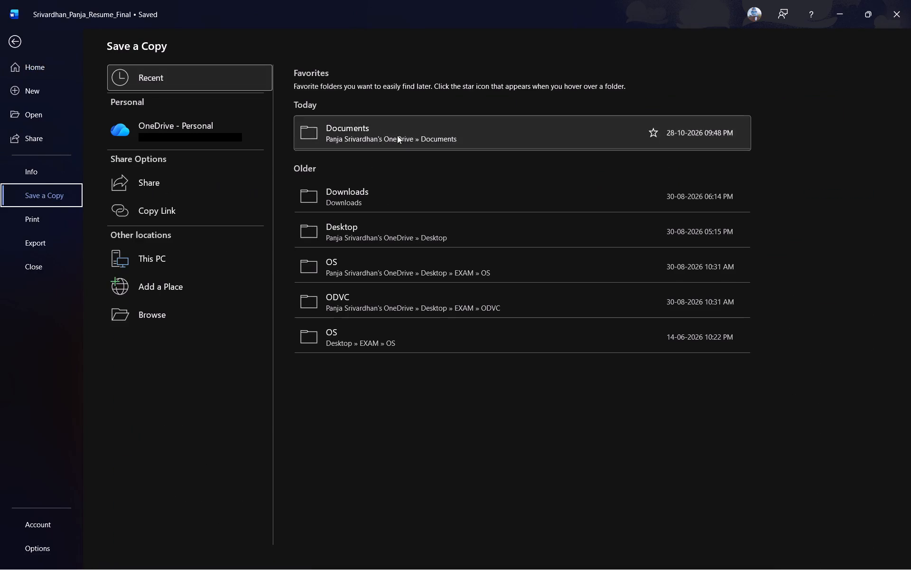
pyautogui.doubleClick(403, 132)
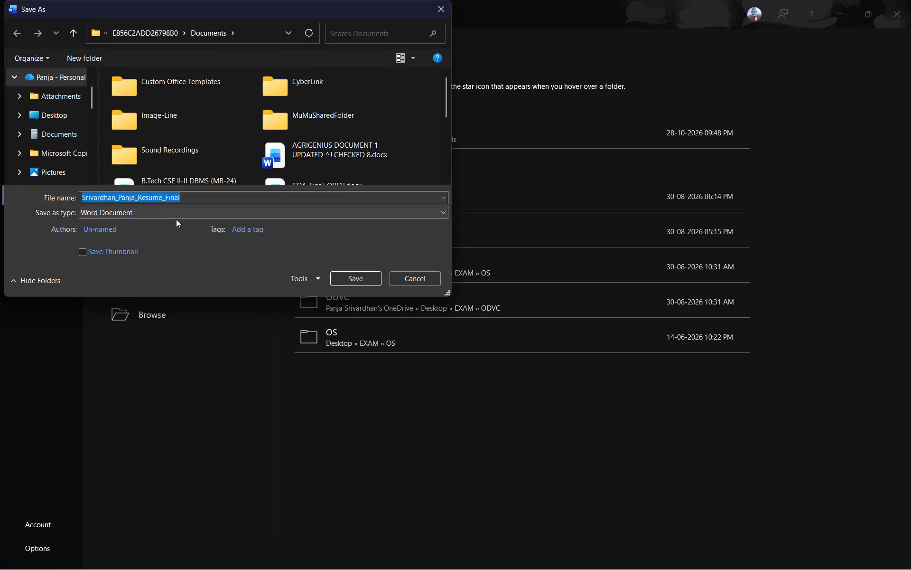
pyautogui.click(164, 217)
pyautogui.click(113, 283)
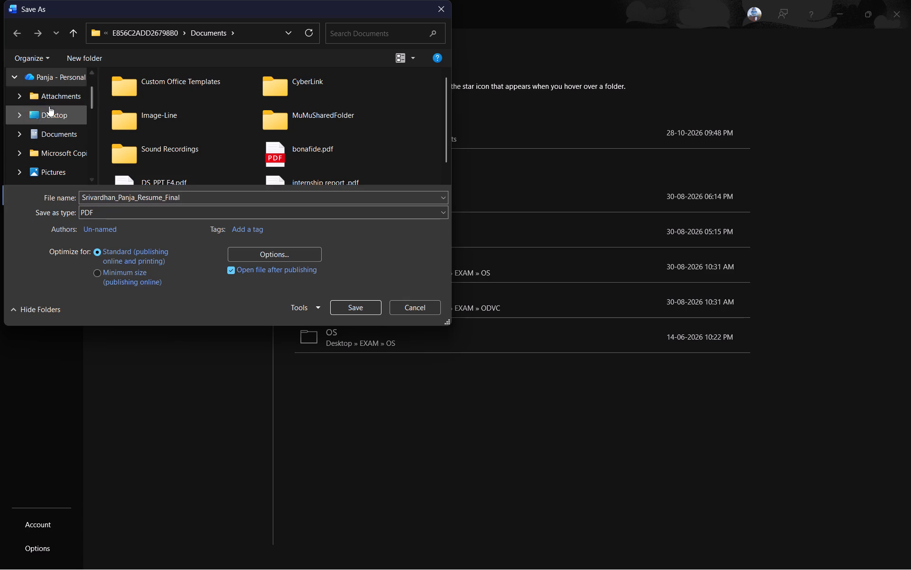
pyautogui.scroll(-2, 59, 107)
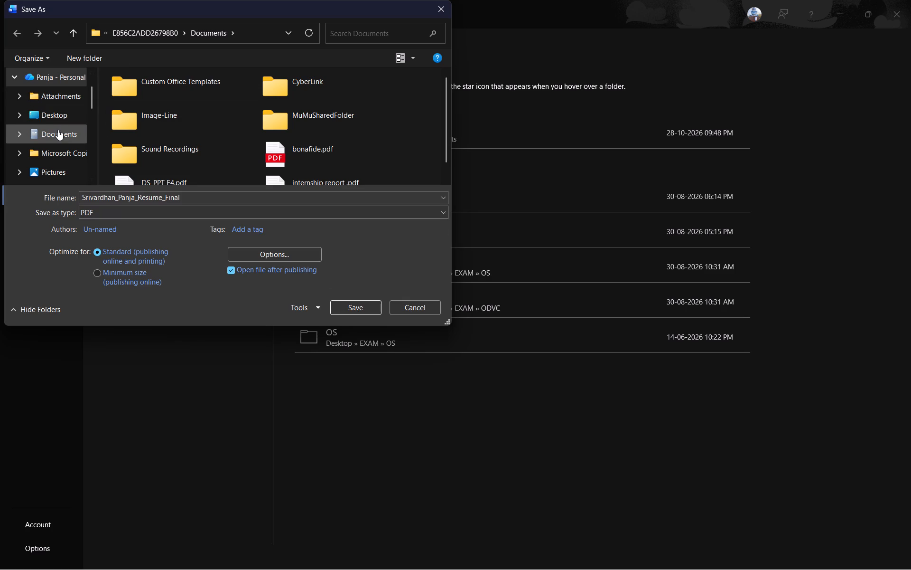
pyautogui.click(57, 133)
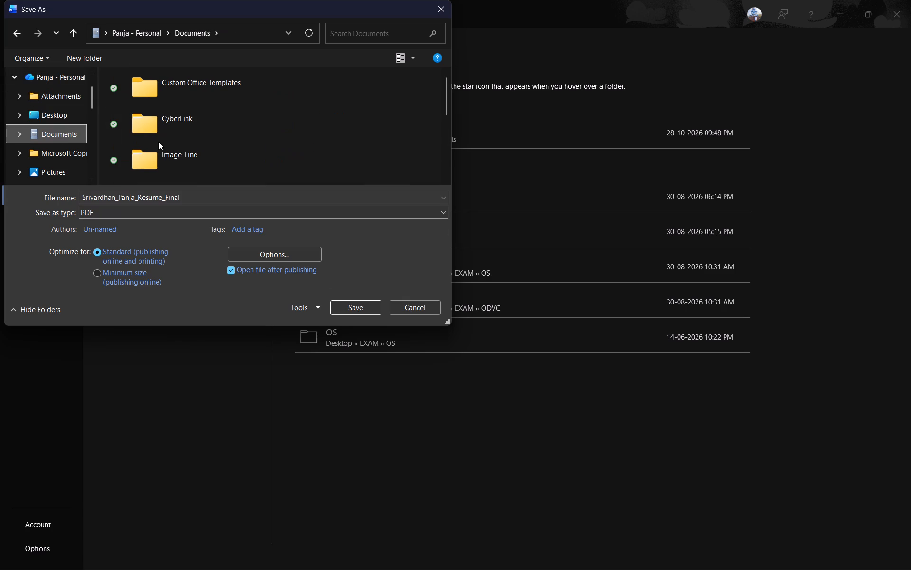
pyautogui.scroll(-2, 158, 142)
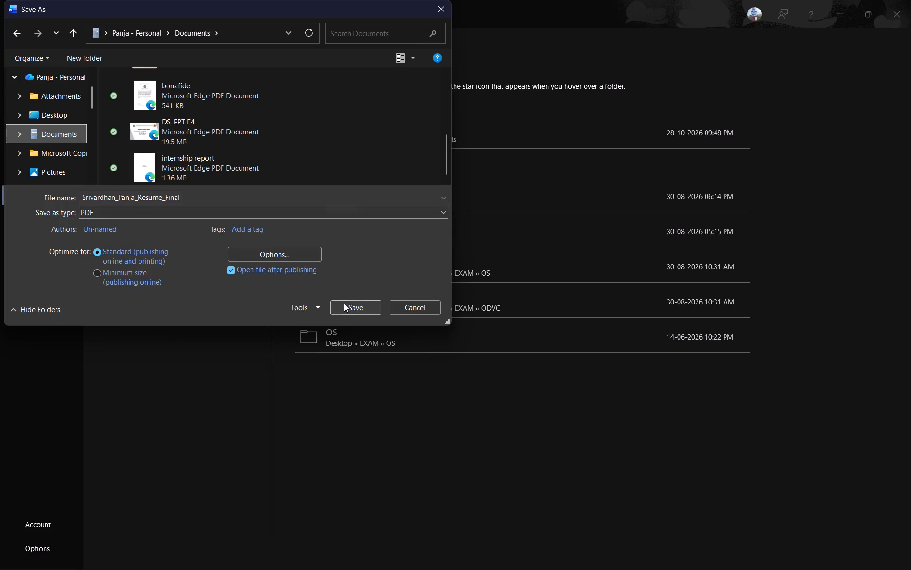
# Save the PDF copy of the resume in the OneDrive Documents folder with standard optimization, opening the file after publishing.
pyautogui.click(347, 303)
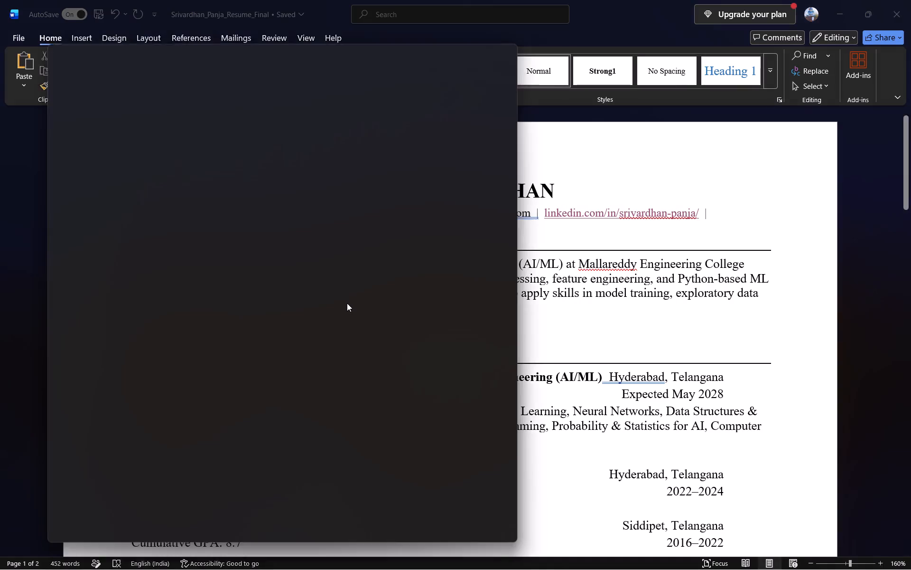